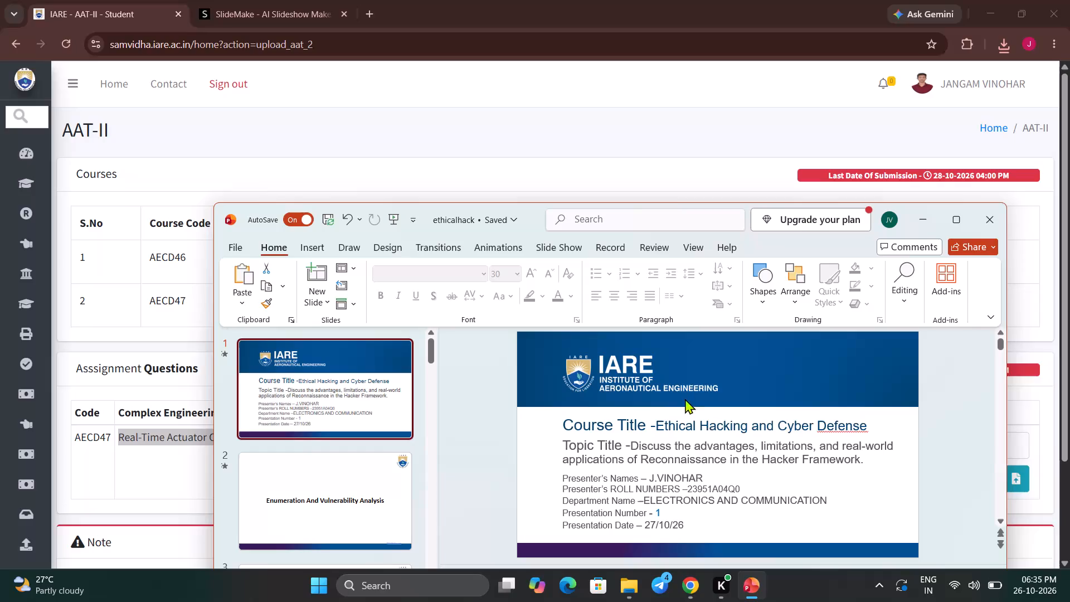
# Delete the existing topic text after "Topic Title -" on the title slide.
pyautogui.click(685, 457)
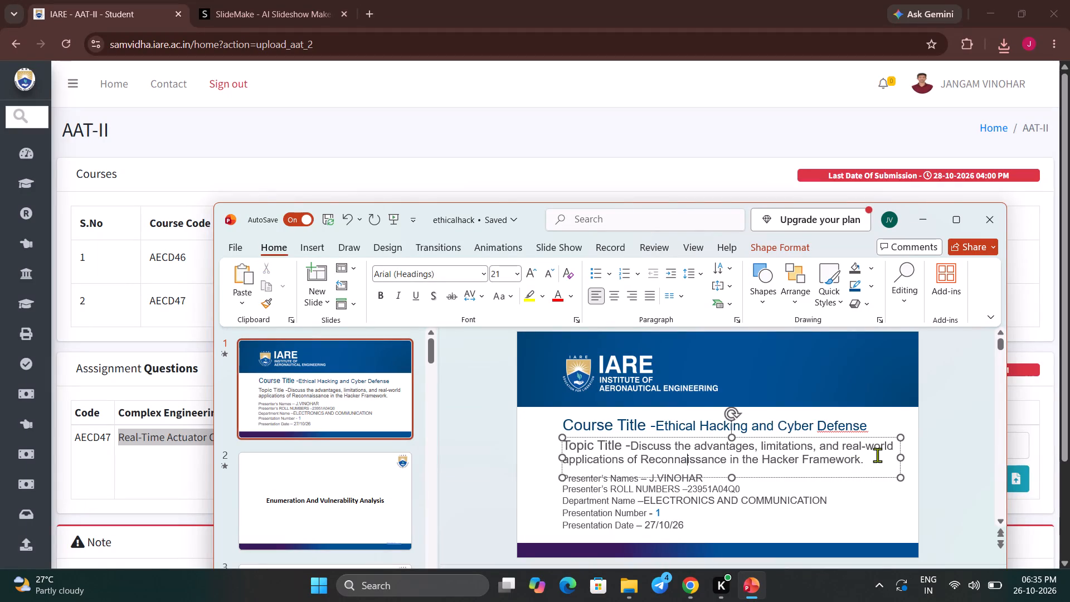
pyautogui.moveTo(874, 456); pyautogui.dragTo(637, 445)
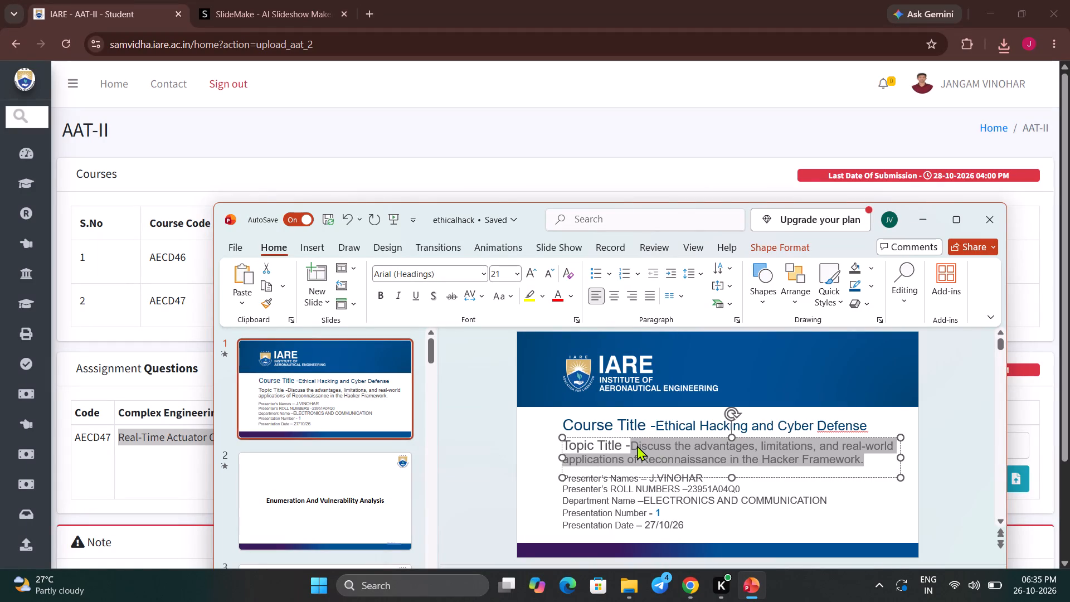
pyautogui.hotkey('ctrl', 'v')
pyautogui.hotkey('ctrl', 'v')
pyautogui.press('BackSpace')
# Copy the heading "Enumeration And Vulnerability Analysis" from slide 2 and paste it after "Topic Title -" on slide 1.
pyautogui.click(337, 483)
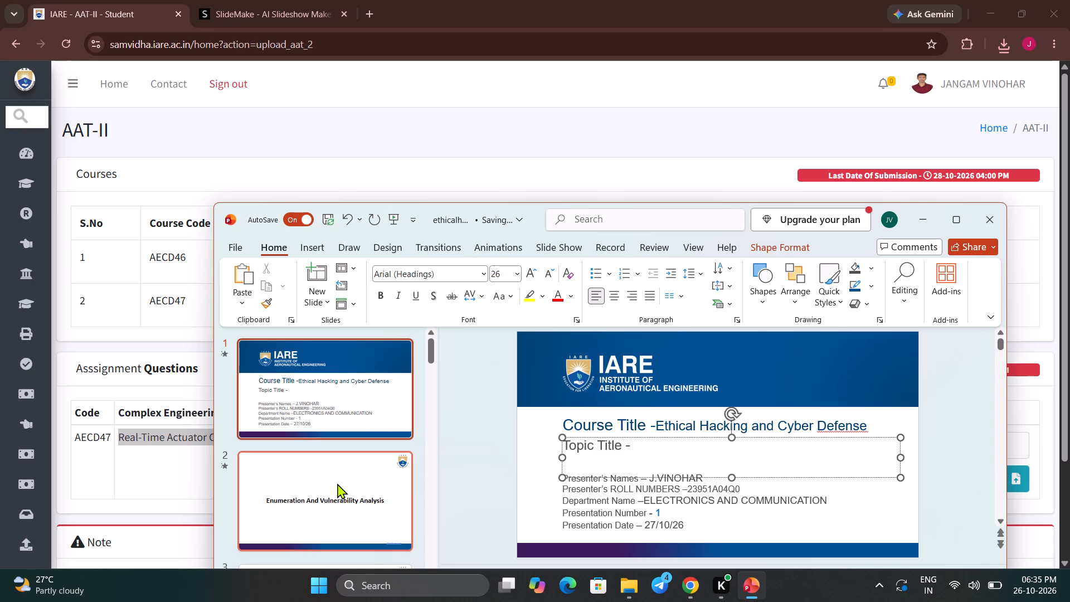
pyautogui.click(664, 443)
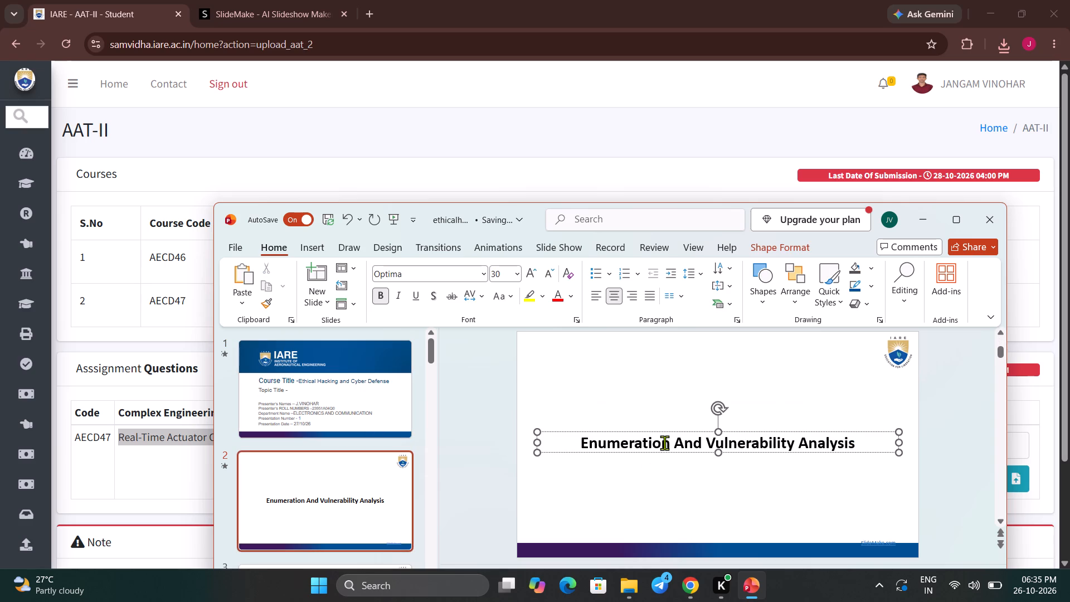
pyautogui.hotkey('ctrl', 'a')
pyautogui.hotkey('ctrl', 'c')
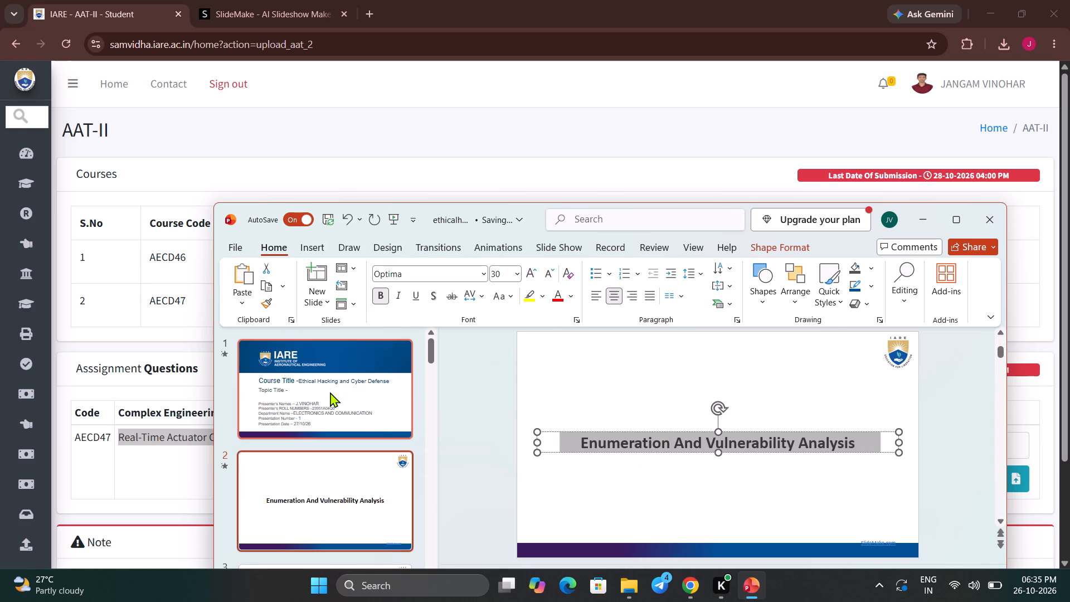
pyautogui.click(330, 392)
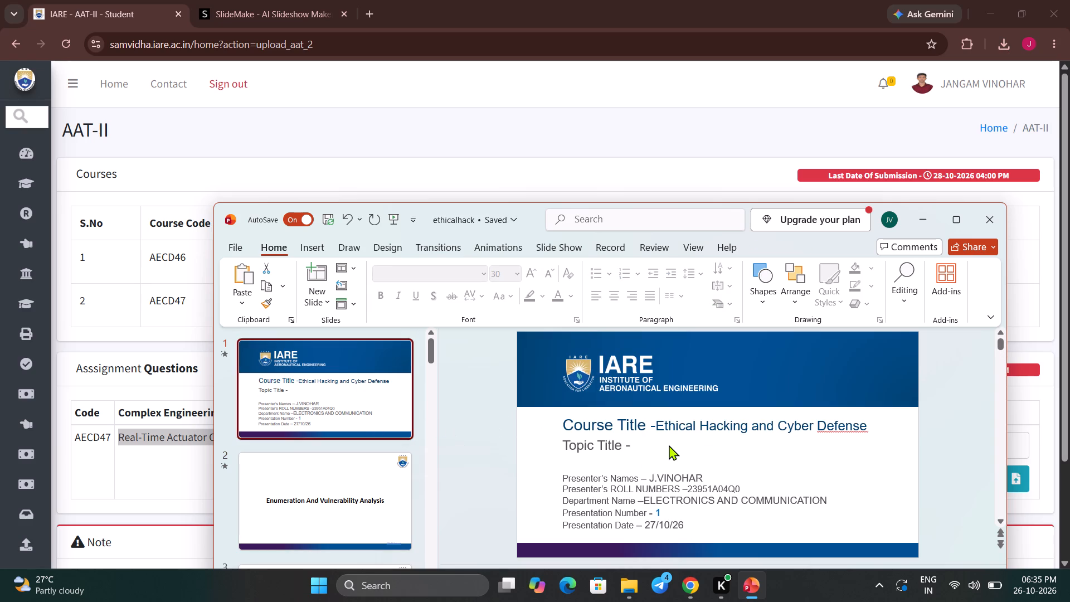
pyautogui.click(669, 445)
pyautogui.moveTo(650, 445); pyautogui.dragTo(638, 444)
pyautogui.click(638, 444)
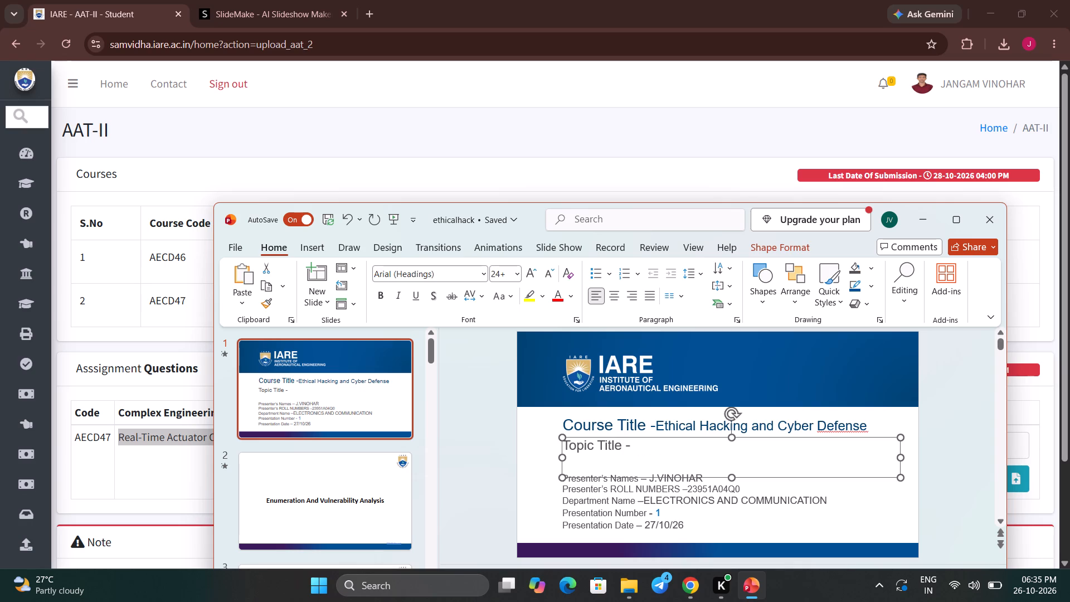
pyautogui.click(638, 444)
pyautogui.click(651, 452)
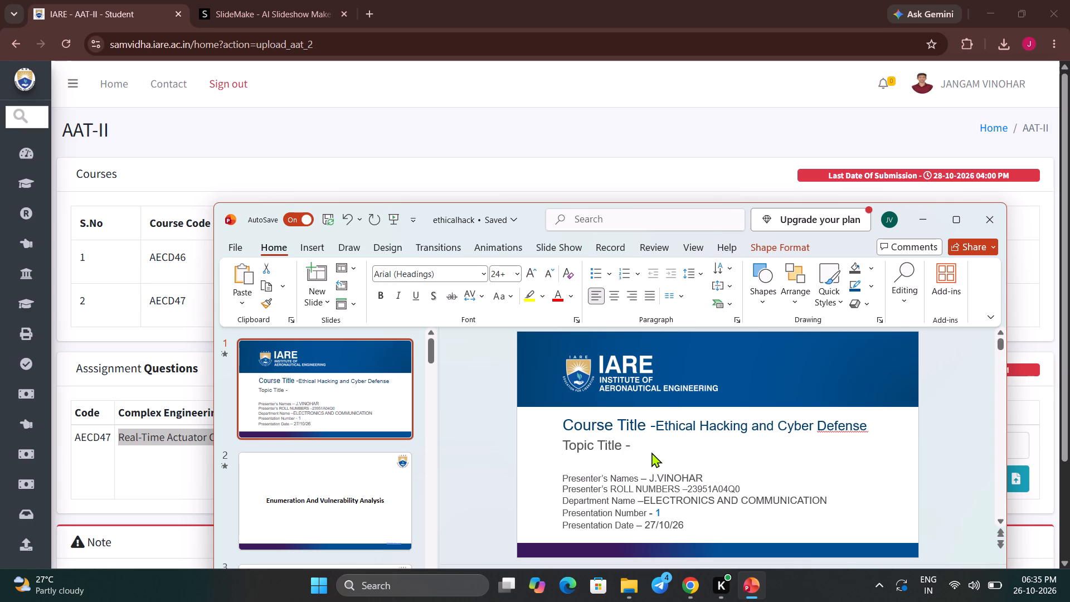
pyautogui.click(628, 446)
pyautogui.hotkey('ctrl', 'v')
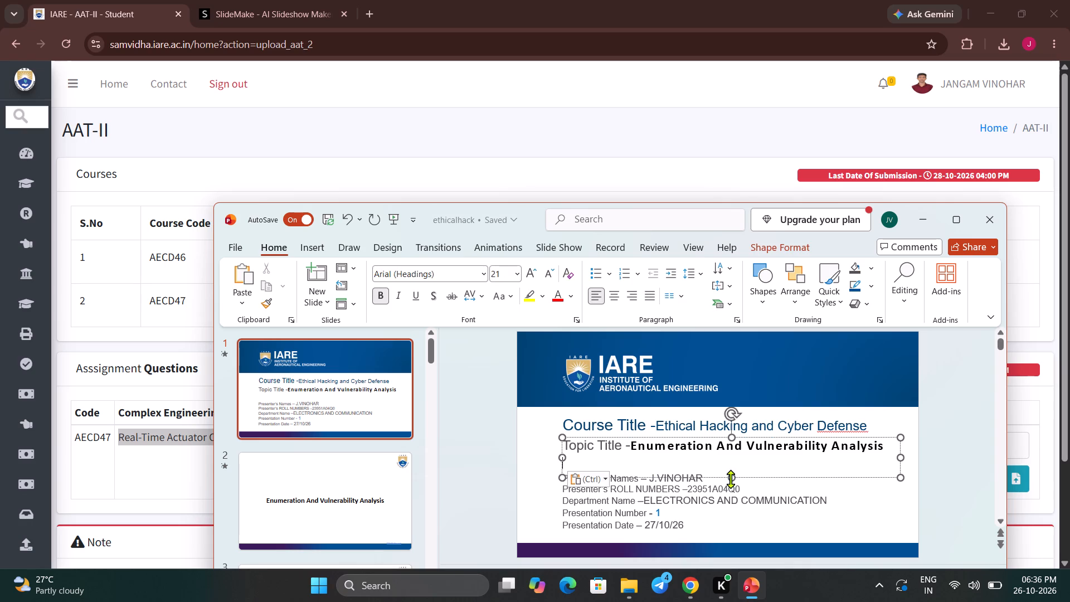
# Shrink the topic title box to one line and move the presenter details box up slightly beneath it.
pyautogui.moveTo(731, 479); pyautogui.dragTo(726, 459)
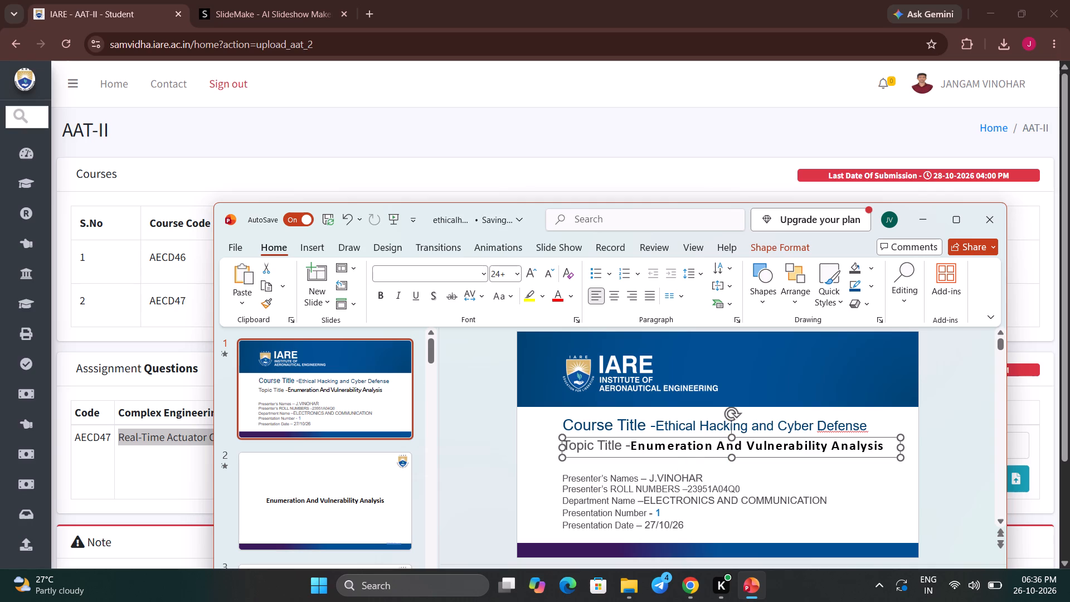
pyautogui.click(637, 493)
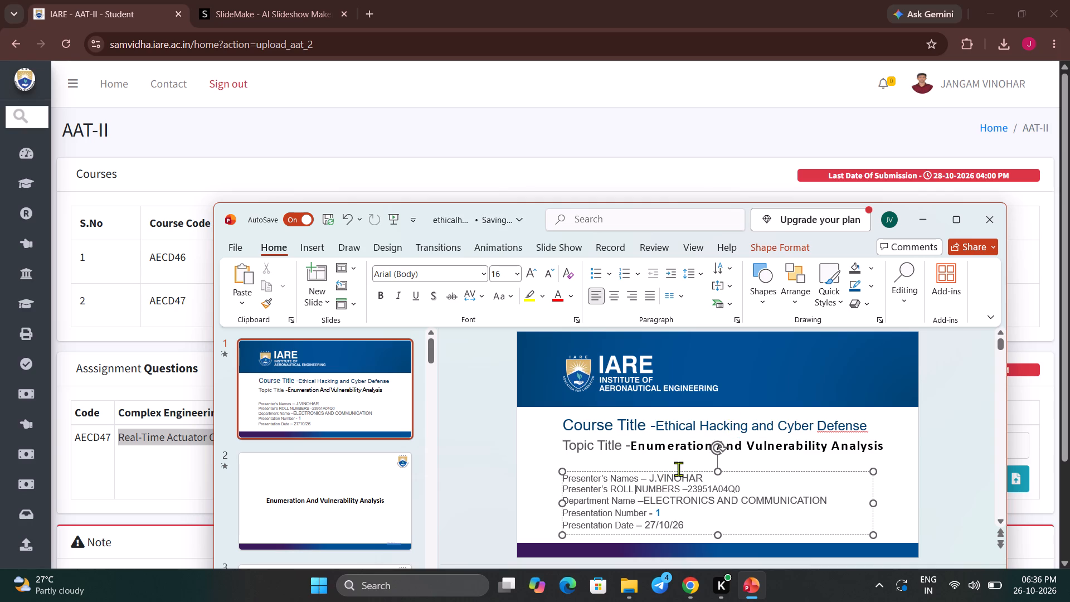
pyautogui.moveTo(674, 469); pyautogui.dragTo(673, 462)
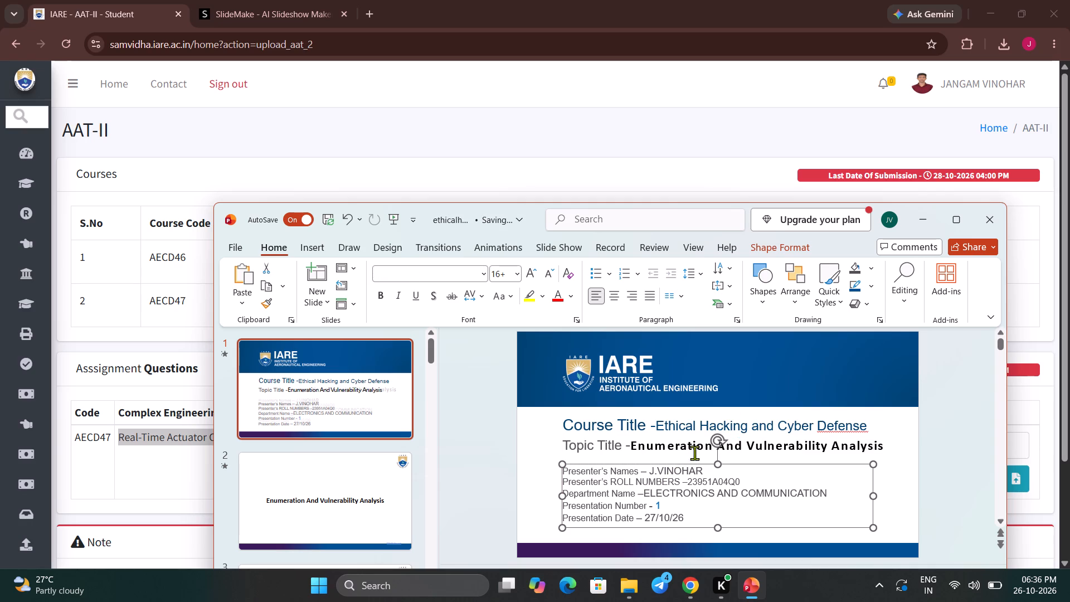
# Remove bold from the "Enumeration And Vulnerability Analysis" topic text and set its font to Arial (Headings).
pyautogui.click(686, 443)
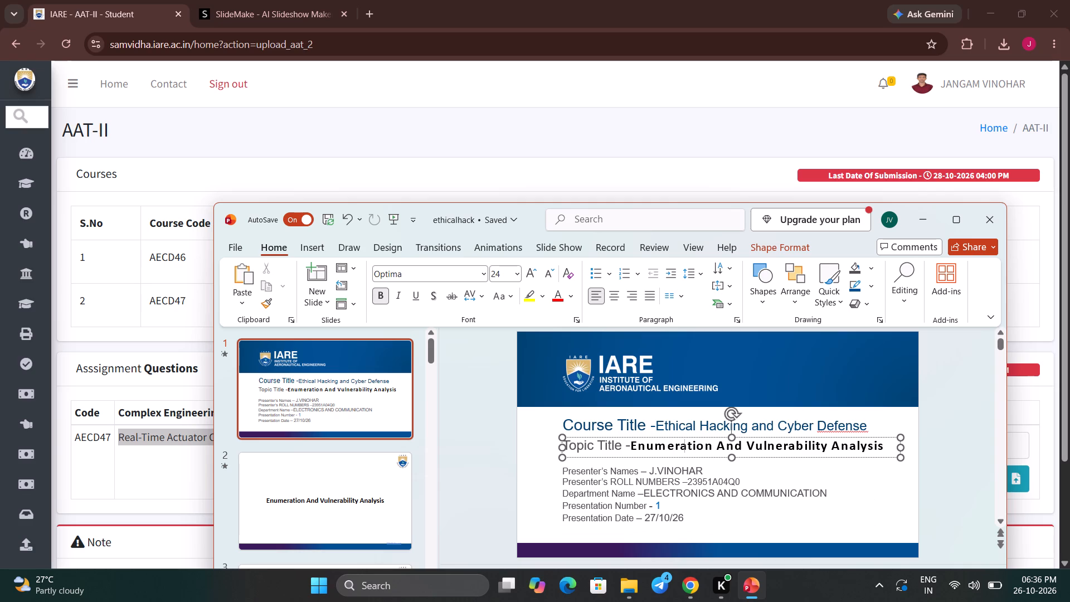
pyautogui.moveTo(883, 445); pyautogui.dragTo(635, 450)
pyautogui.click(649, 424)
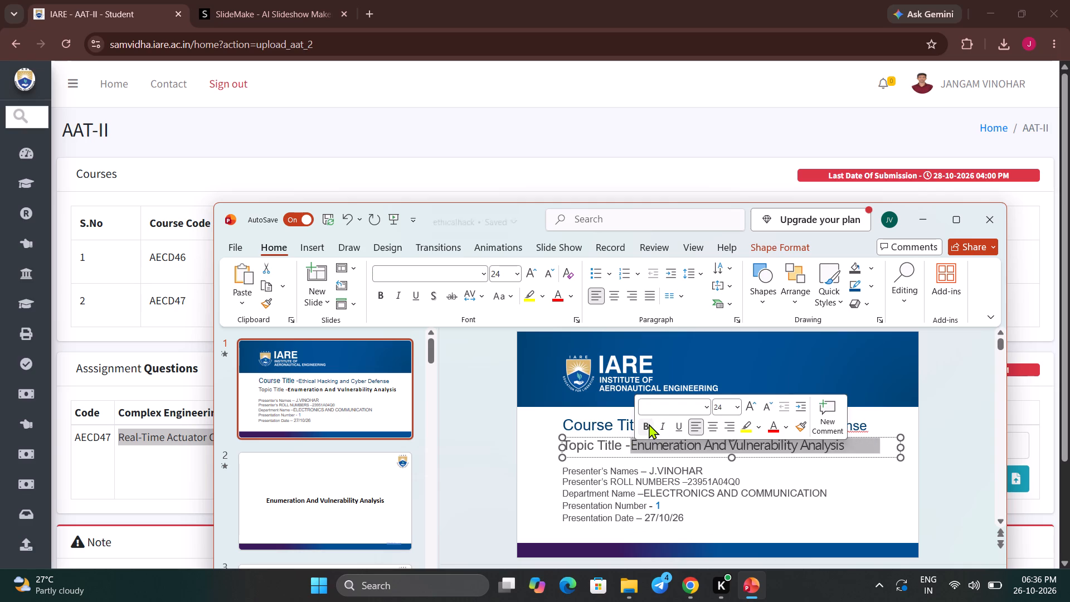
pyautogui.click(649, 424)
pyautogui.click(649, 424)
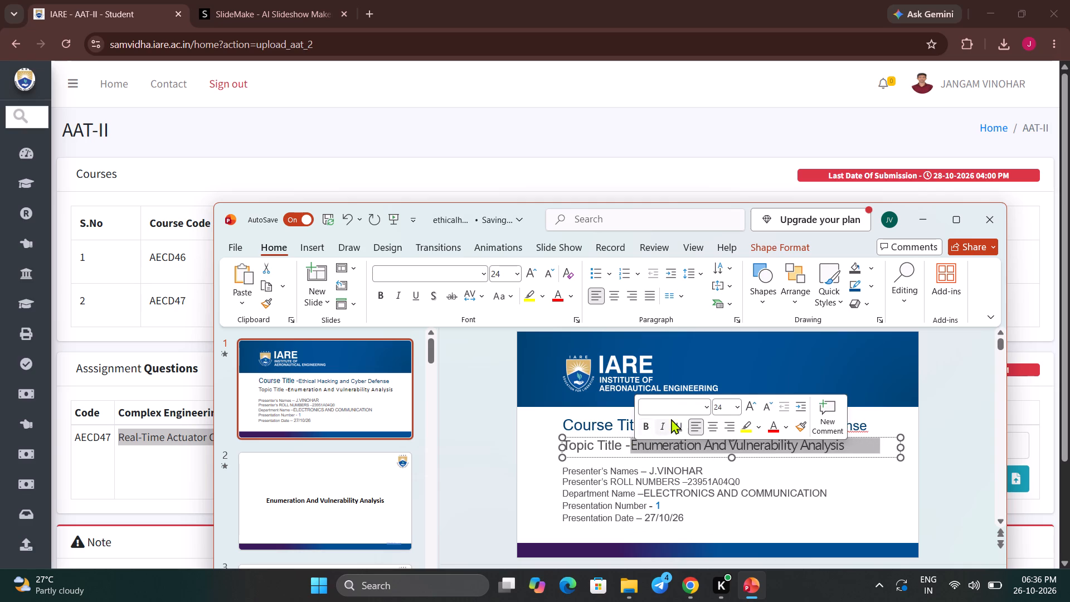
pyautogui.click(708, 408)
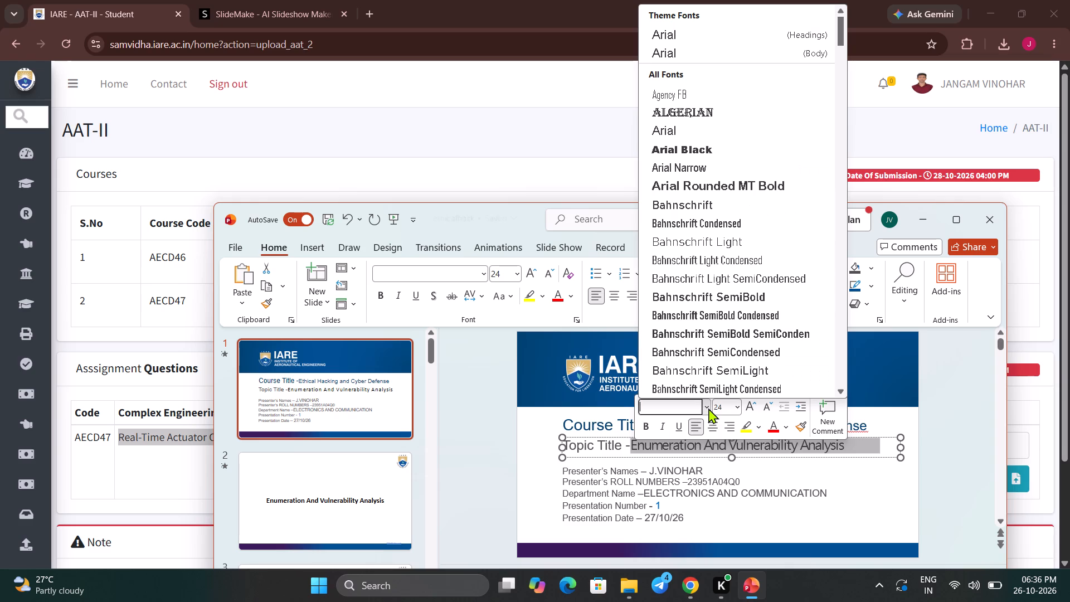
pyautogui.click(680, 35)
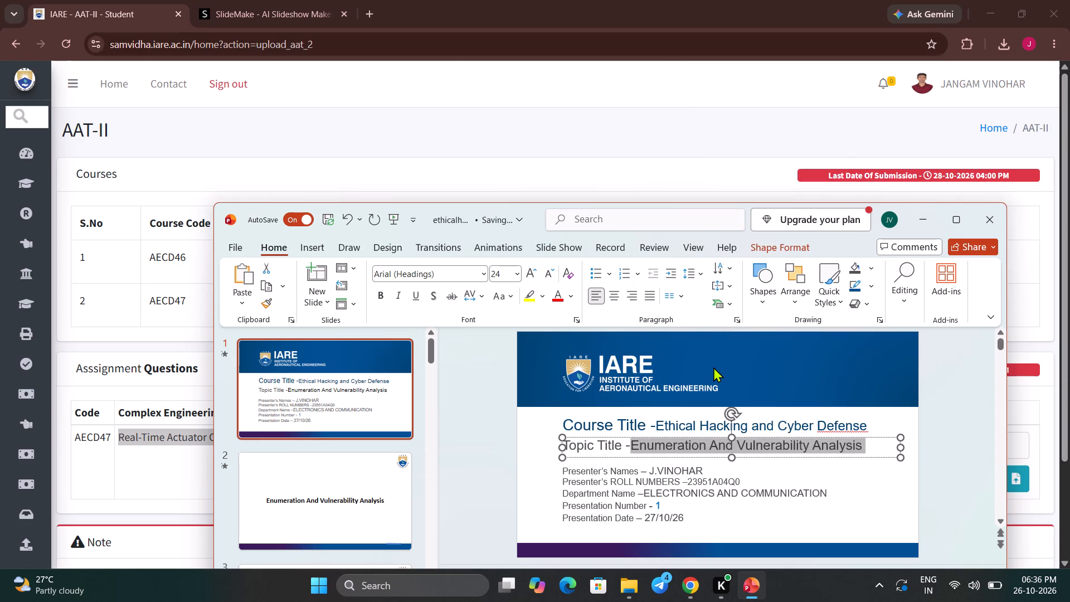
pyautogui.click(874, 455)
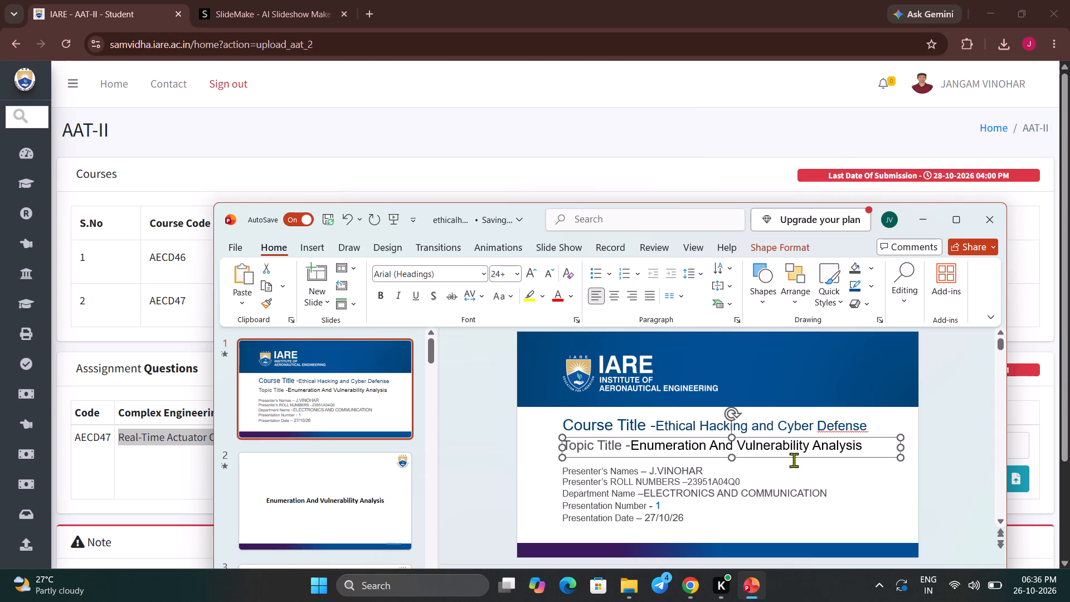
# Go to slide 2, save the ethicalhack presentation and close it.
pyautogui.click(348, 502)
pyautogui.scroll(-2, 348, 502)
pyautogui.scroll(5, 348, 502)
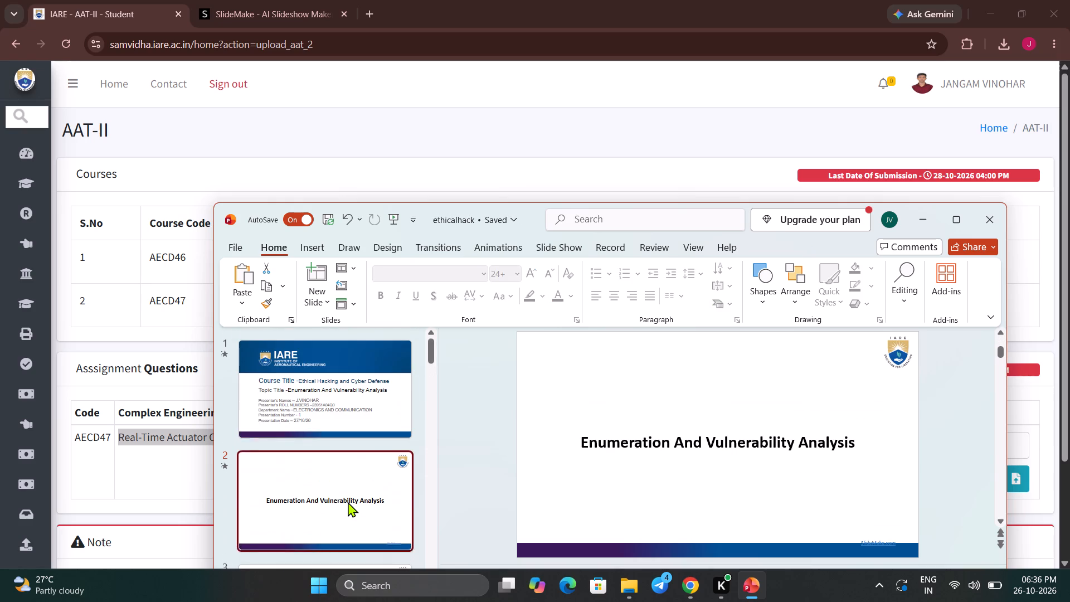
pyautogui.hotkey('ctrl', 's')
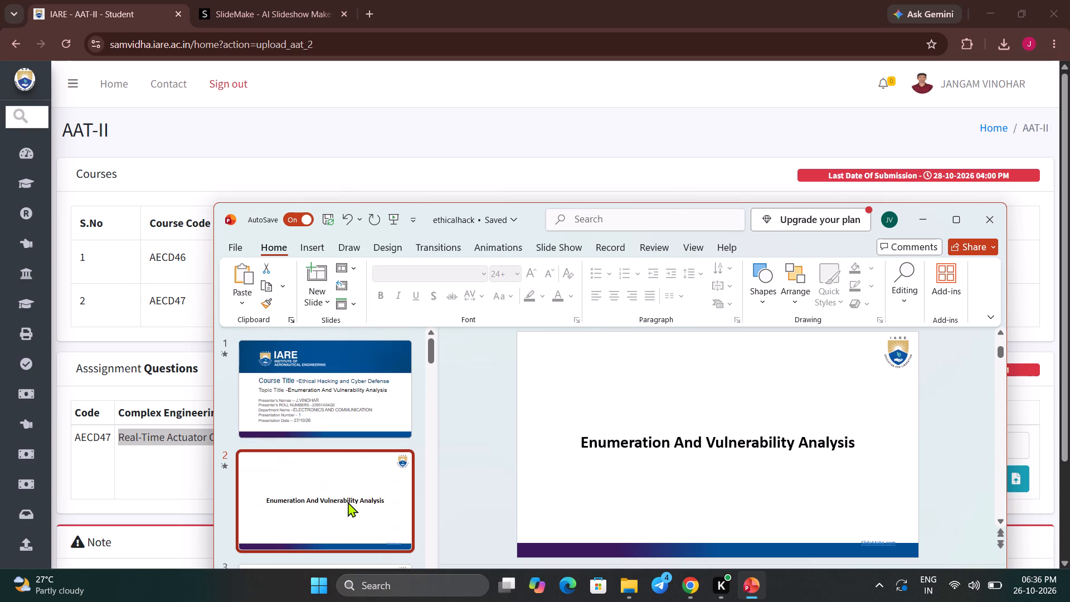
pyautogui.click(991, 221)
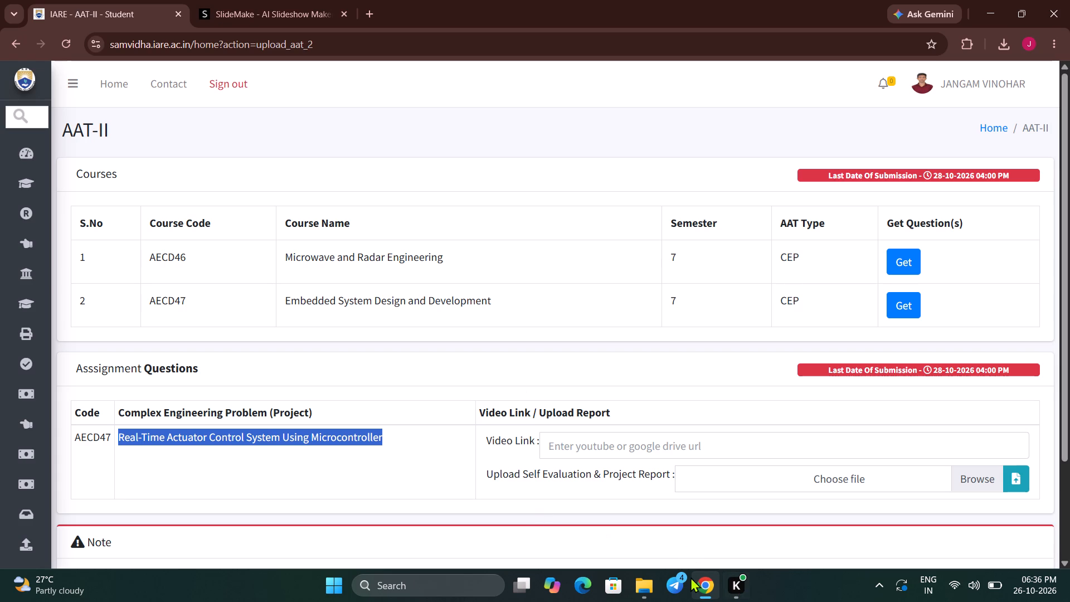
# In Chrome, download the SlideMake presentation "Real-Time Actuator Control System Using Microcontroller" as PPTX and dismiss the download options.
pyautogui.click(280, 18)
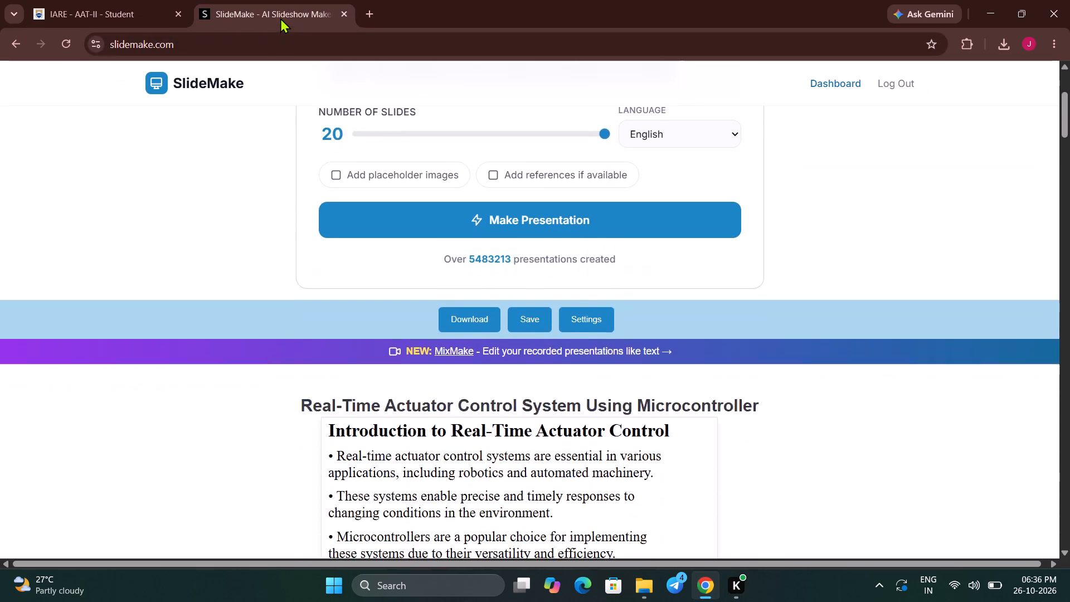
pyautogui.click(465, 129)
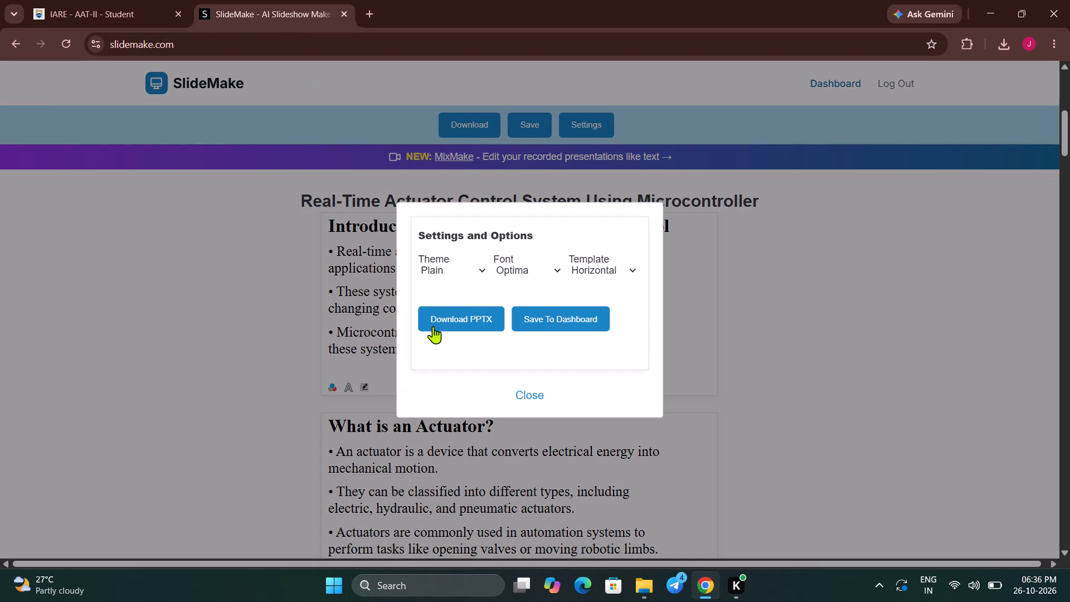
pyautogui.click(456, 321)
pyautogui.click(535, 392)
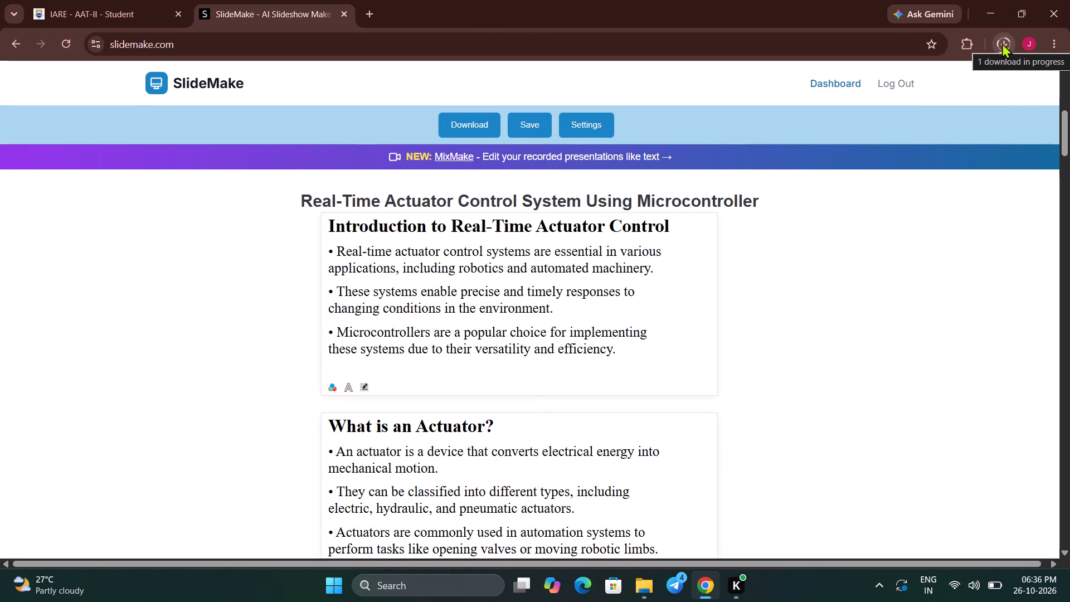
pyautogui.click(742, 236)
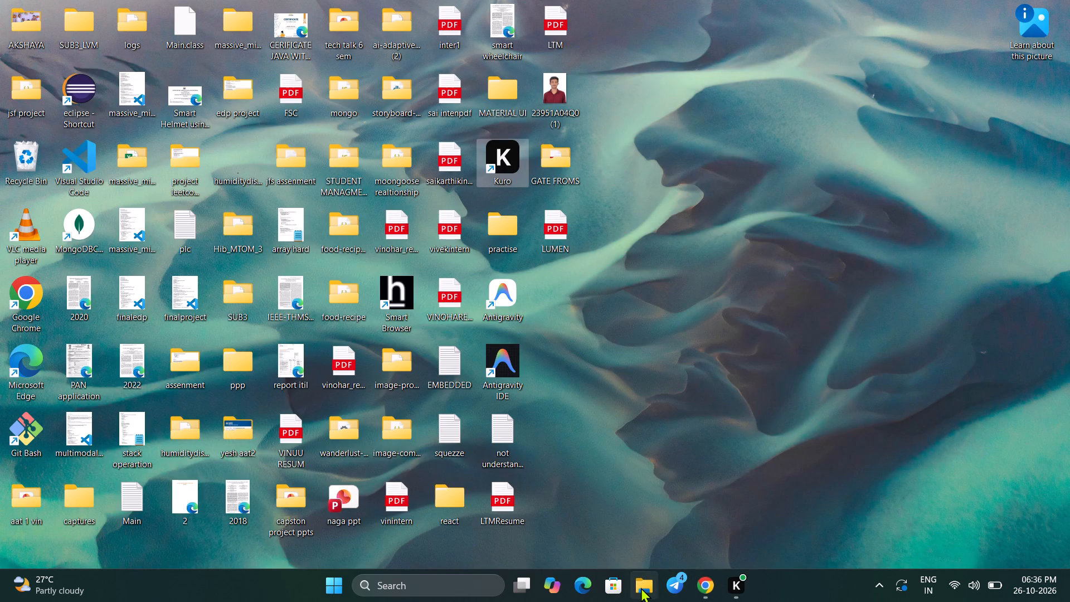
# In File Explorer, open "HFSS Based Radar Antenna Design" from Downloads and copy all its slides.
pyautogui.click(655, 505)
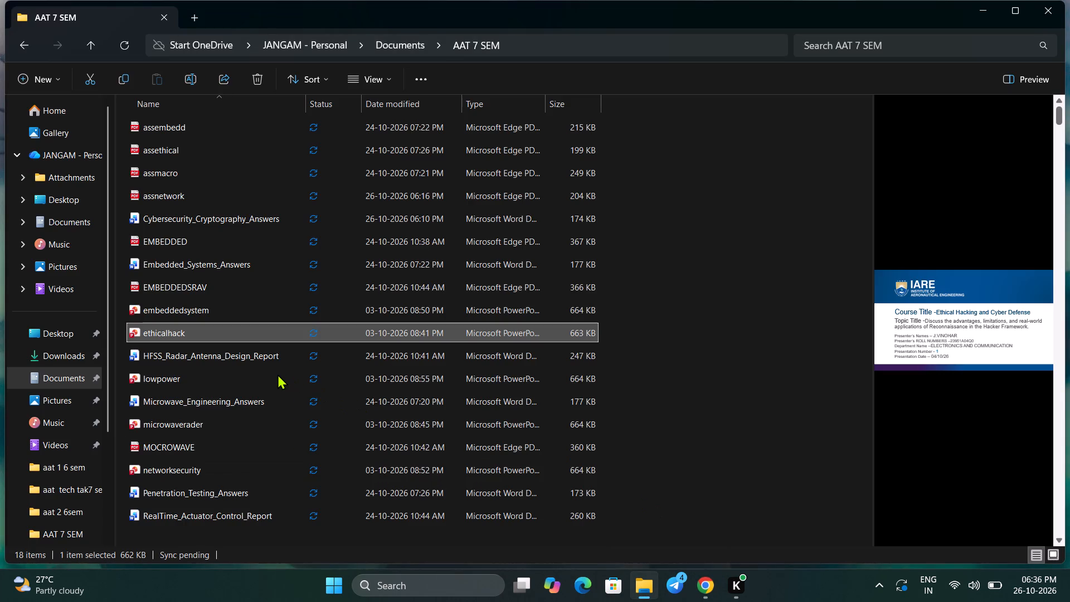
pyautogui.doubleClick(61, 357)
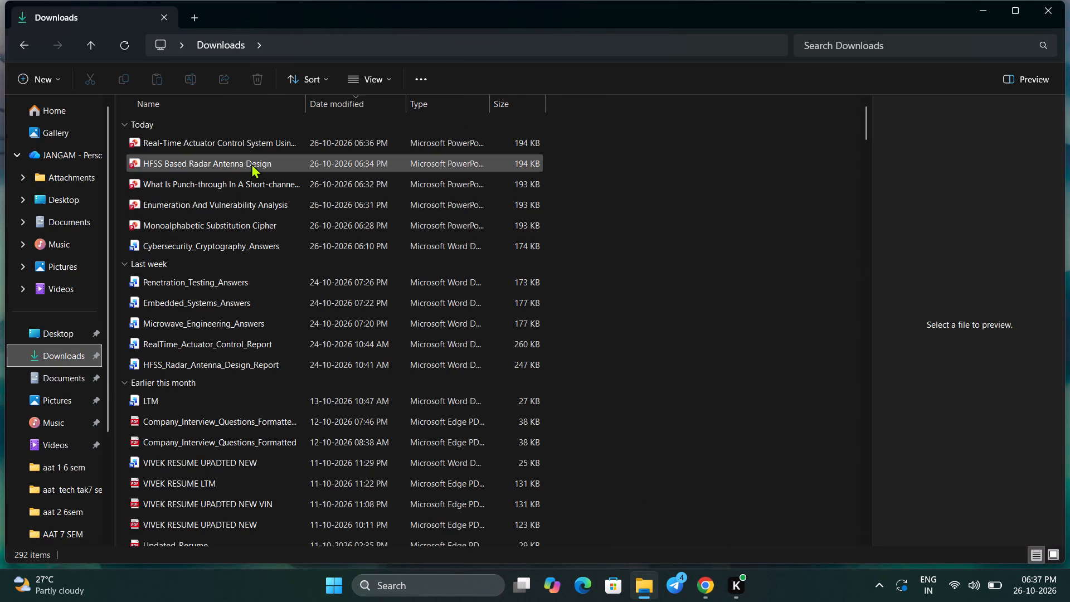
pyautogui.doubleClick(251, 163)
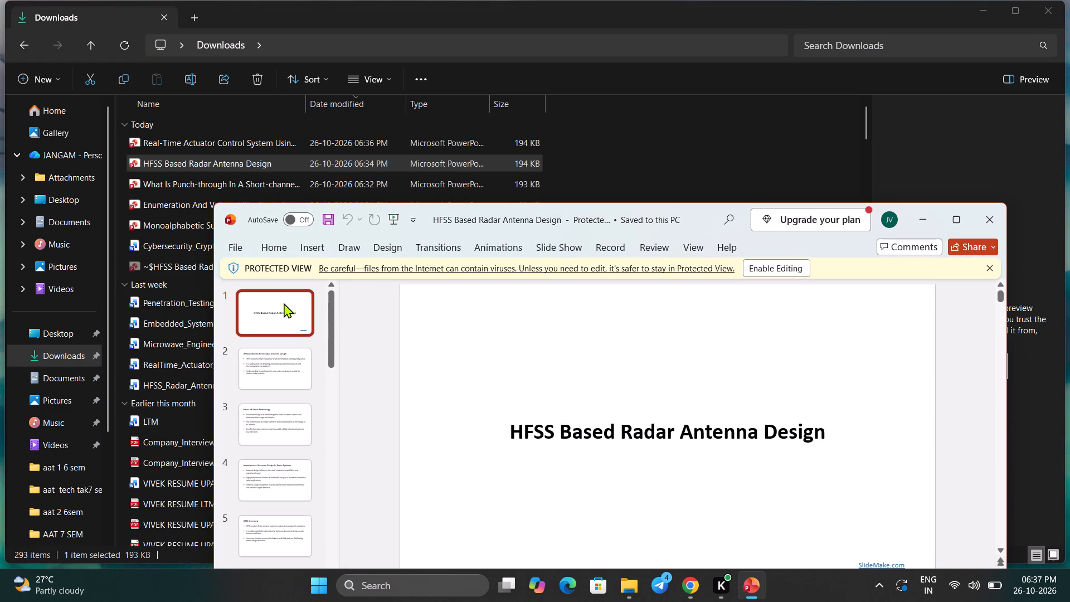
pyautogui.click(284, 303)
pyautogui.hotkey('ctrl', 'a')
pyautogui.hotkey('ctrl', 'c')
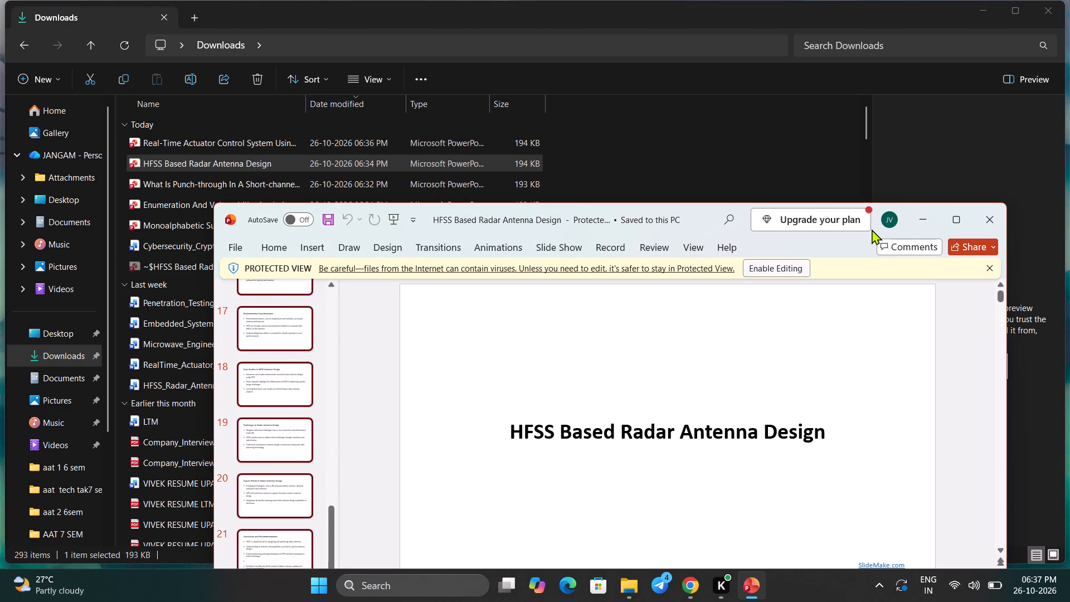
# Open the microwaverader presentation from the AAT 7 SEM folder in Documents.
pyautogui.click(67, 371)
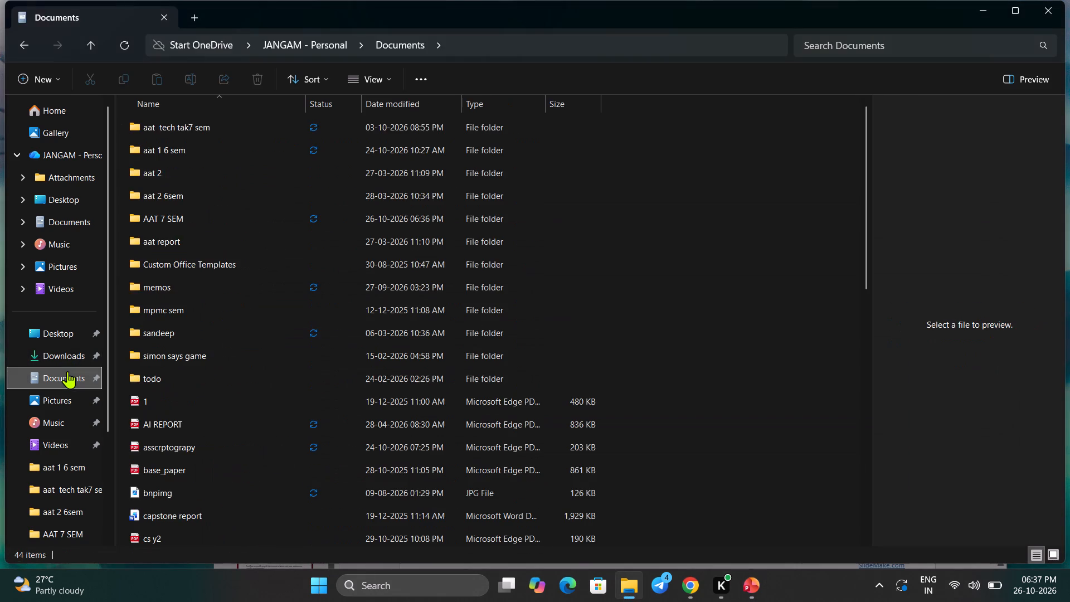
pyautogui.doubleClick(193, 224)
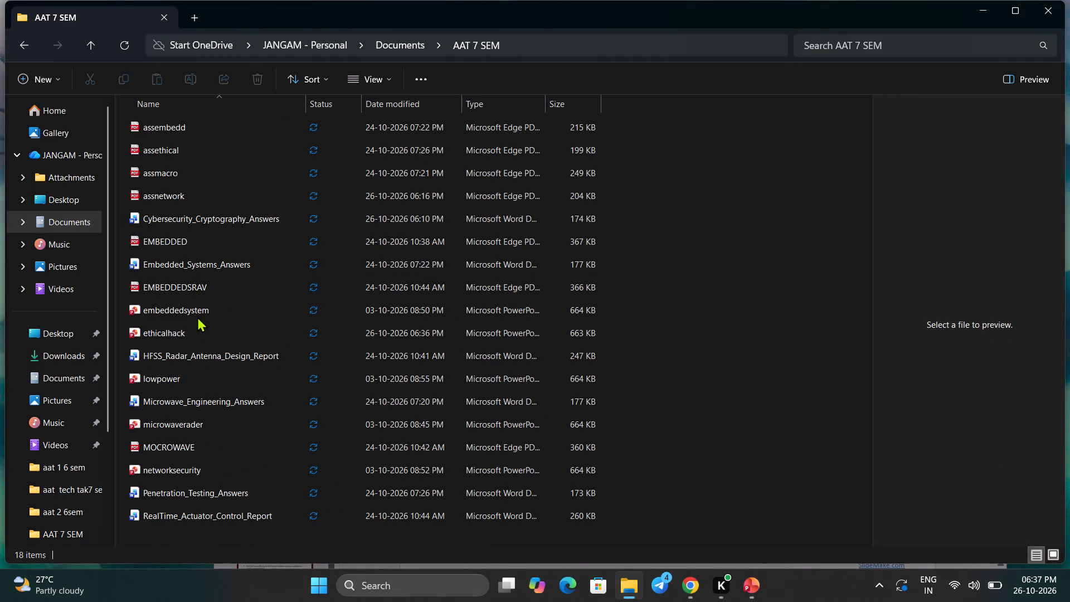
pyautogui.doubleClick(191, 426)
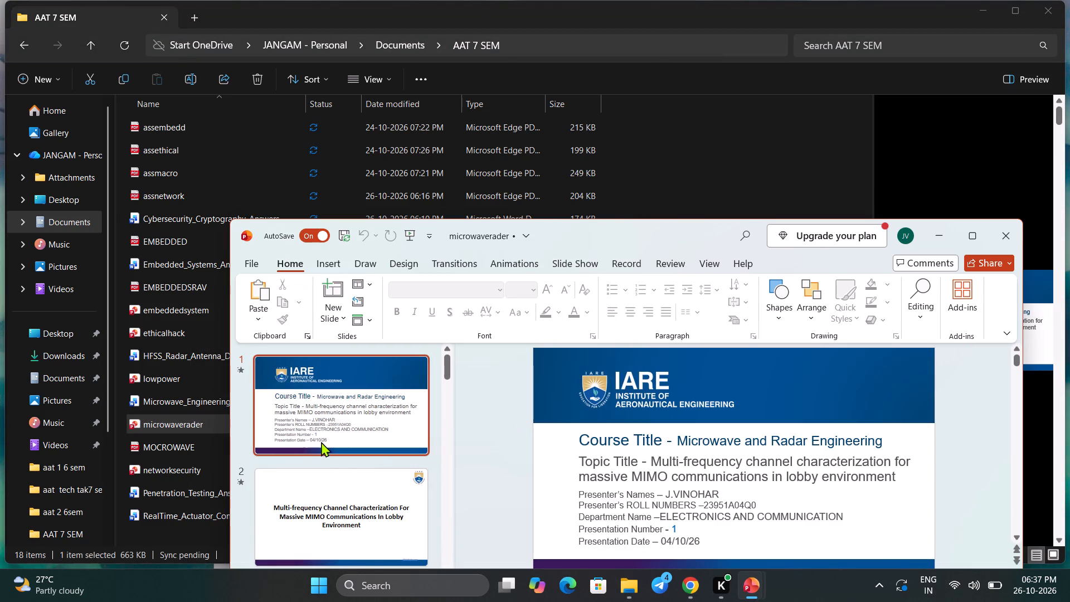
# Paste the copied HFSS Based Radar Antenna Design slides after the title slide of the microwaverader presentation.
pyautogui.click(351, 444)
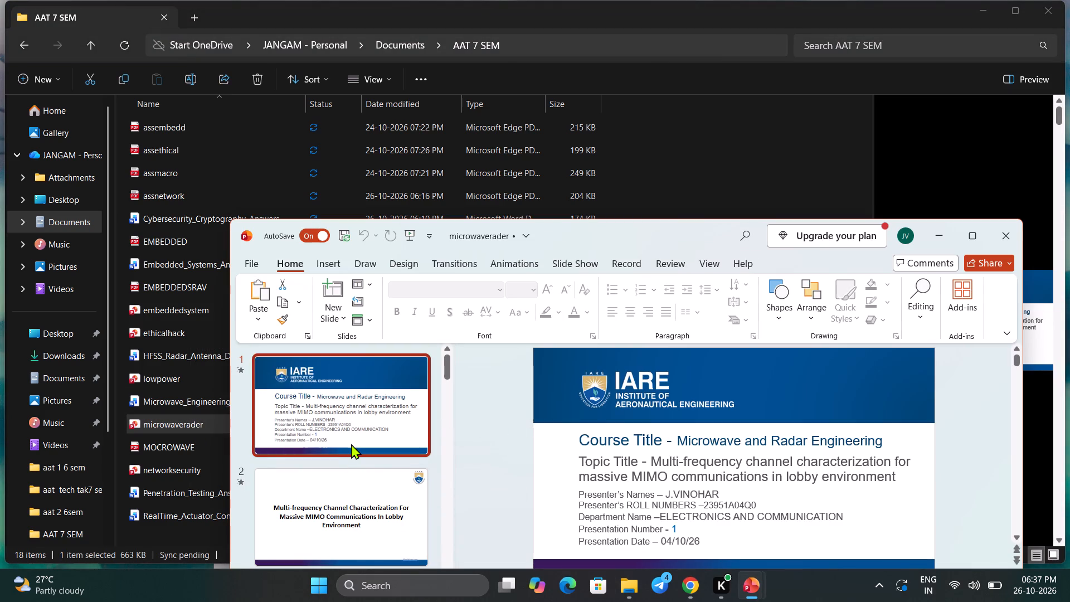
pyautogui.hotkey('ctrl', 'v')
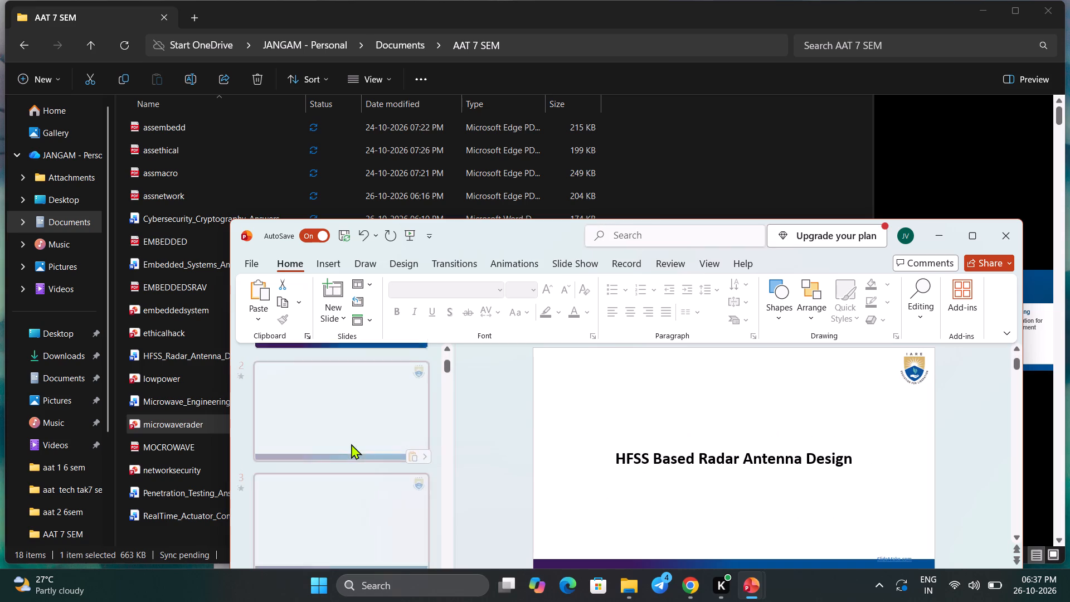
# Delete the old Multi-frequency Channel Characterization slides, from their title slide through "Q&A and Discussion", keeping the closing Thank You slide.
pyautogui.hscroll(1, 351, 444)
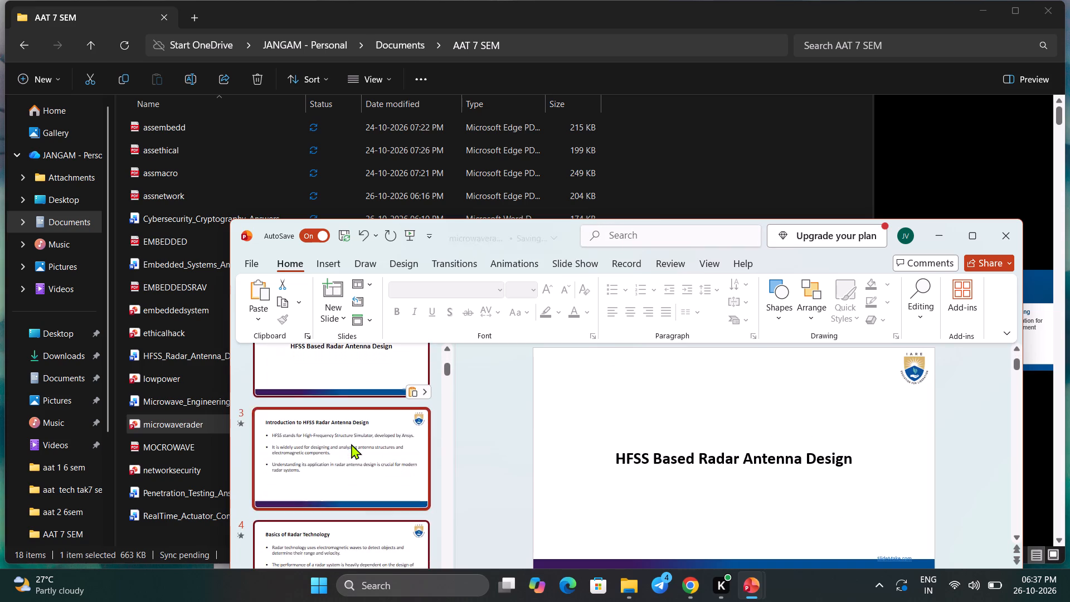
pyautogui.scroll(-6, 351, 444)
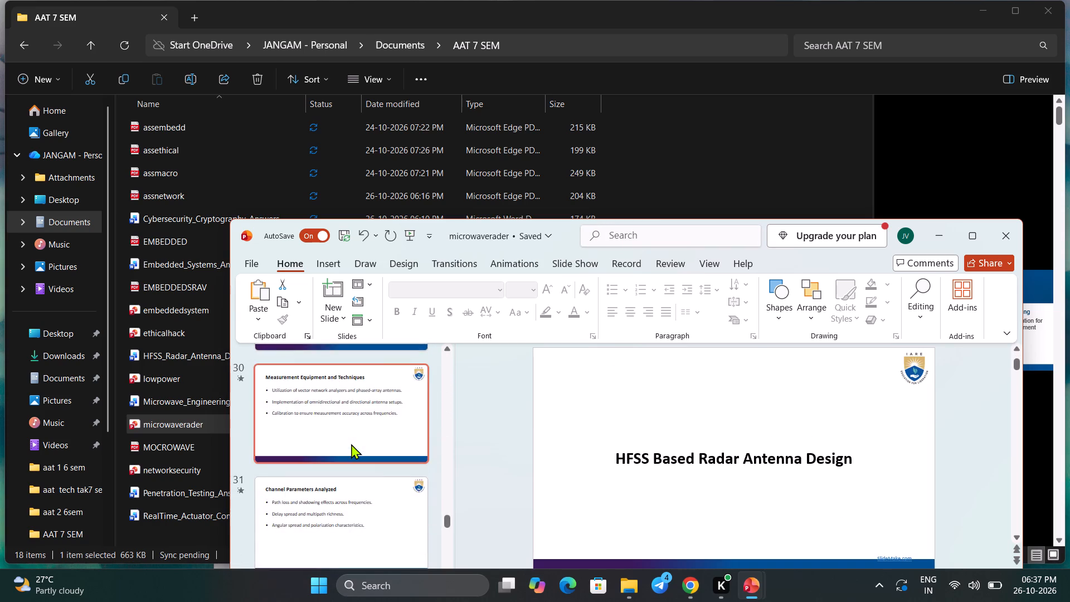
pyautogui.scroll(2, 351, 444)
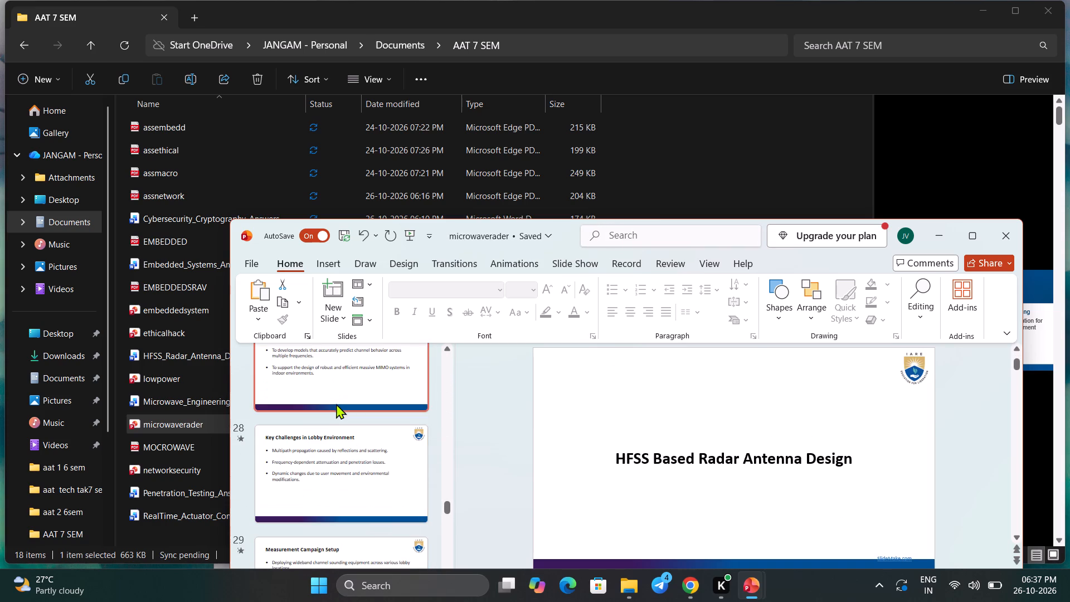
pyautogui.click(336, 402)
pyautogui.scroll(3, 336, 402)
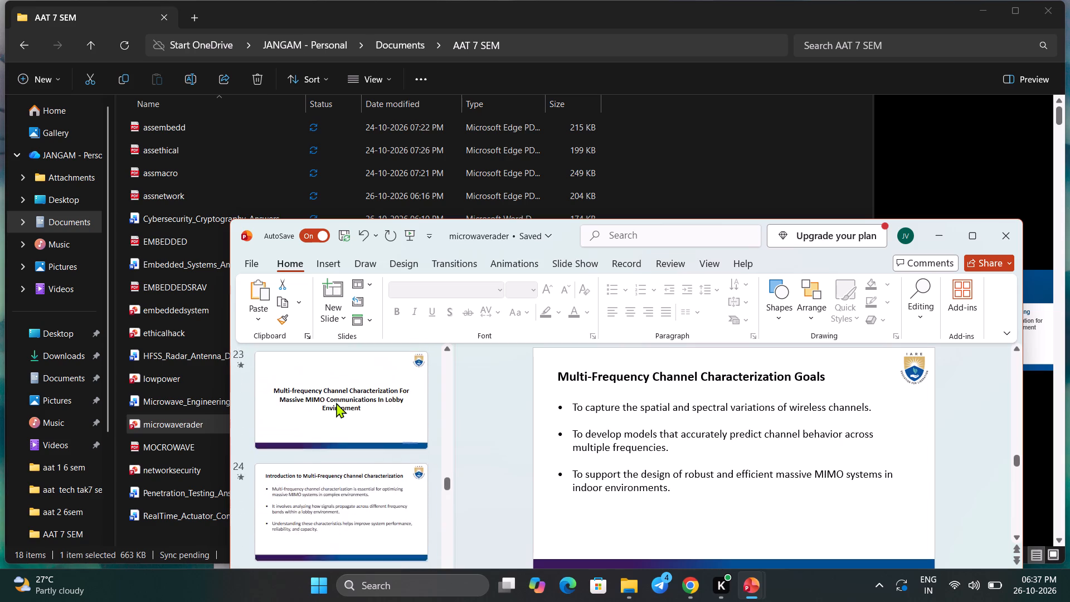
pyautogui.scroll(1, 336, 402)
pyautogui.click(332, 448)
pyautogui.hscroll(1, 332, 448)
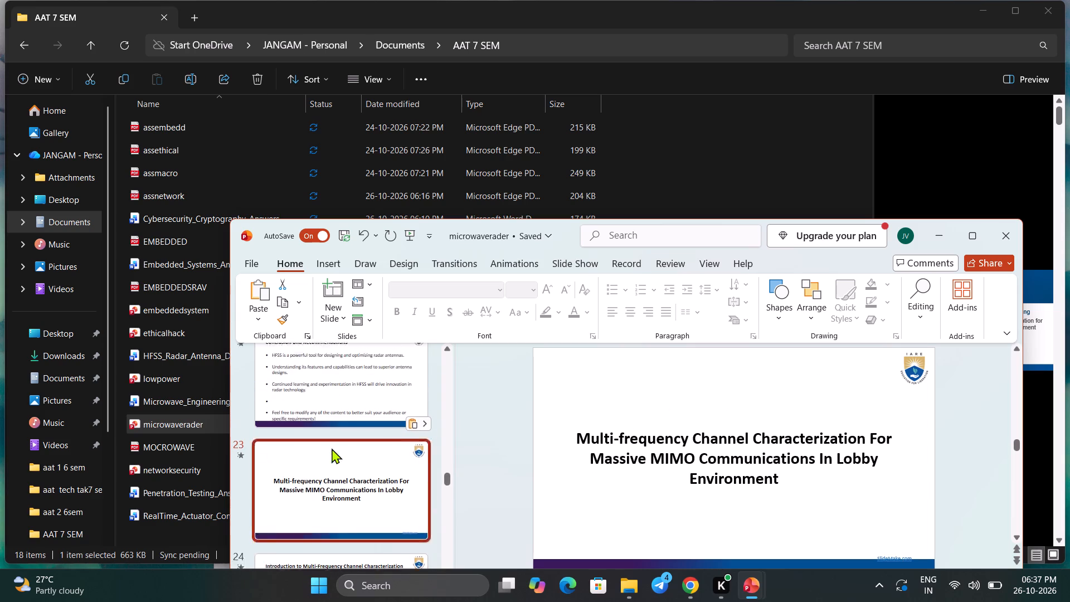
pyautogui.hscroll(1, 332, 448)
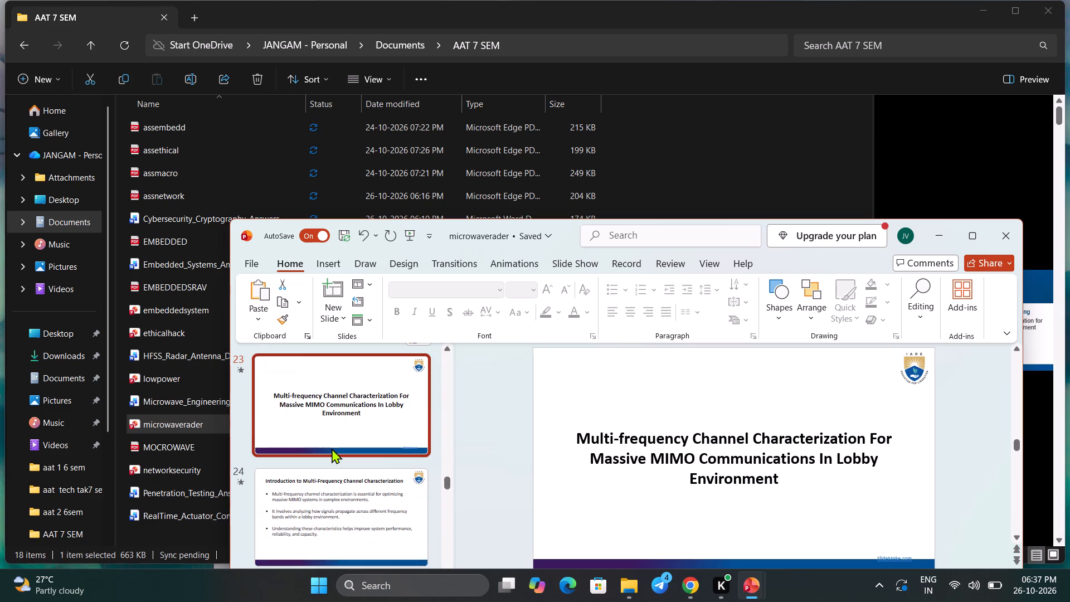
pyautogui.press('BackSpace')
pyautogui.press('BackSpace')
pyautogui.press('BackSpace')
pyautogui.press('BackSpace')
pyautogui.press('BackSpace')
pyautogui.press('BackSpace')
pyautogui.press('BackSpace')
pyautogui.press('BackSpace')
pyautogui.press('BackSpace')
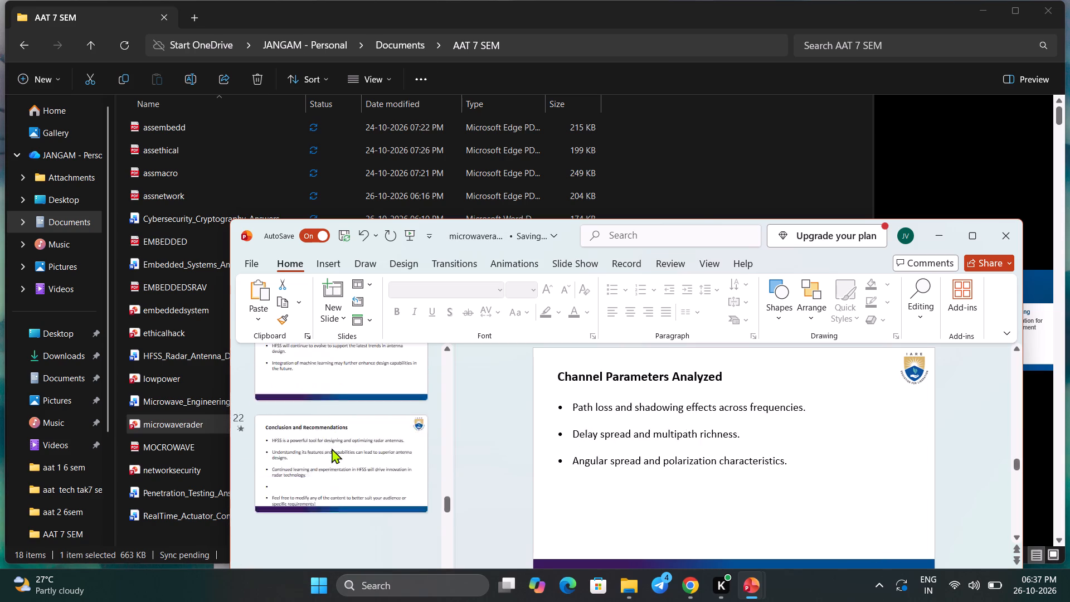
pyautogui.press('BackSpace')
pyautogui.press('BackSpace')
pyautogui.press('BackSpace')
pyautogui.press('BackSpace')
pyautogui.press('BackSpace')
pyautogui.press('BackSpace')
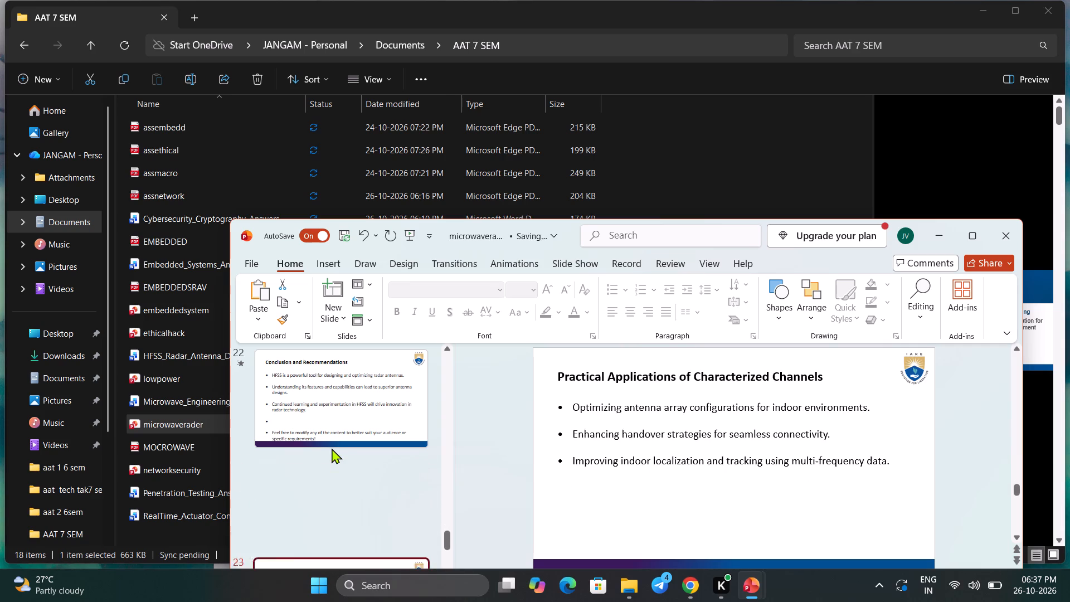
pyautogui.press('BackSpace')
pyautogui.press('BackSpace')
pyautogui.press('BackSpace')
pyautogui.press('BackSpace')
pyautogui.press('BackSpace')
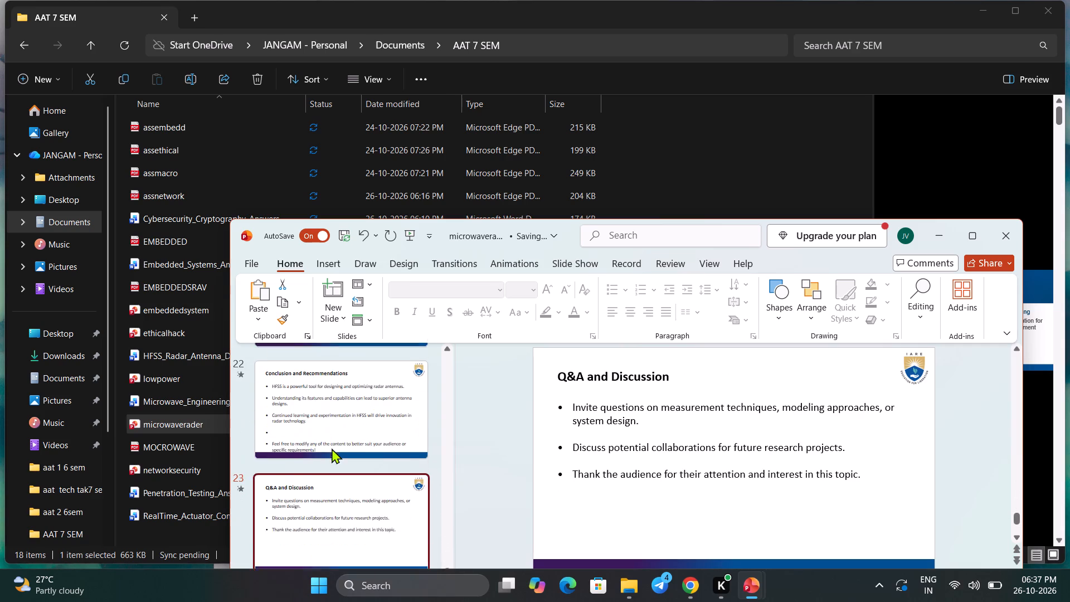
pyautogui.press('BackSpace')
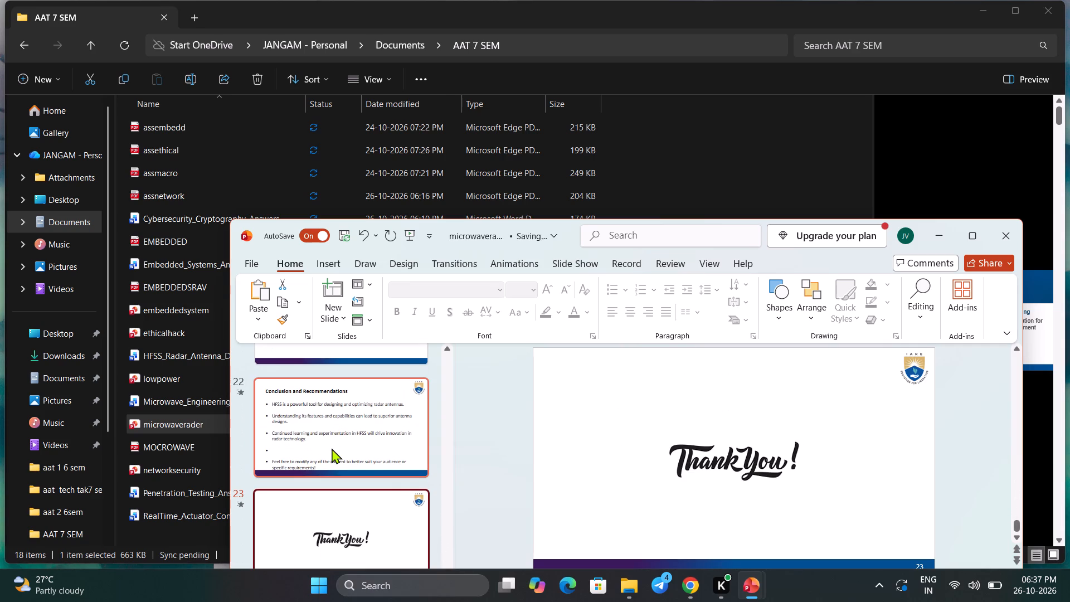
# Copy the title "HFSS Based Radar Antenna Design" from slide 2 and replace the old topic title on slide 1 with it.
pyautogui.scroll(-4, 332, 448)
pyautogui.scroll(16, 332, 448)
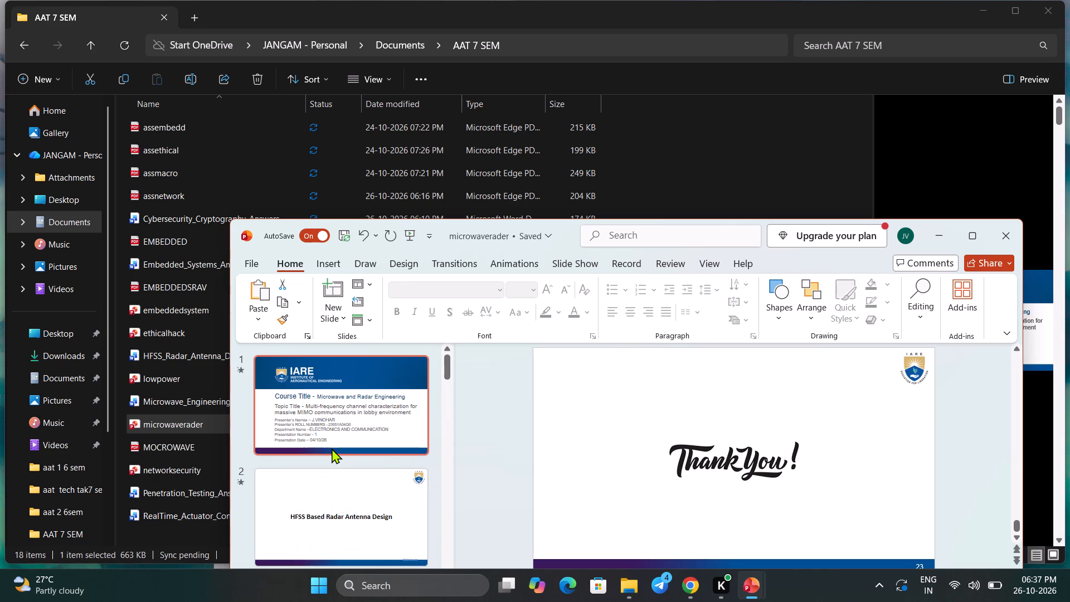
pyautogui.click(338, 518)
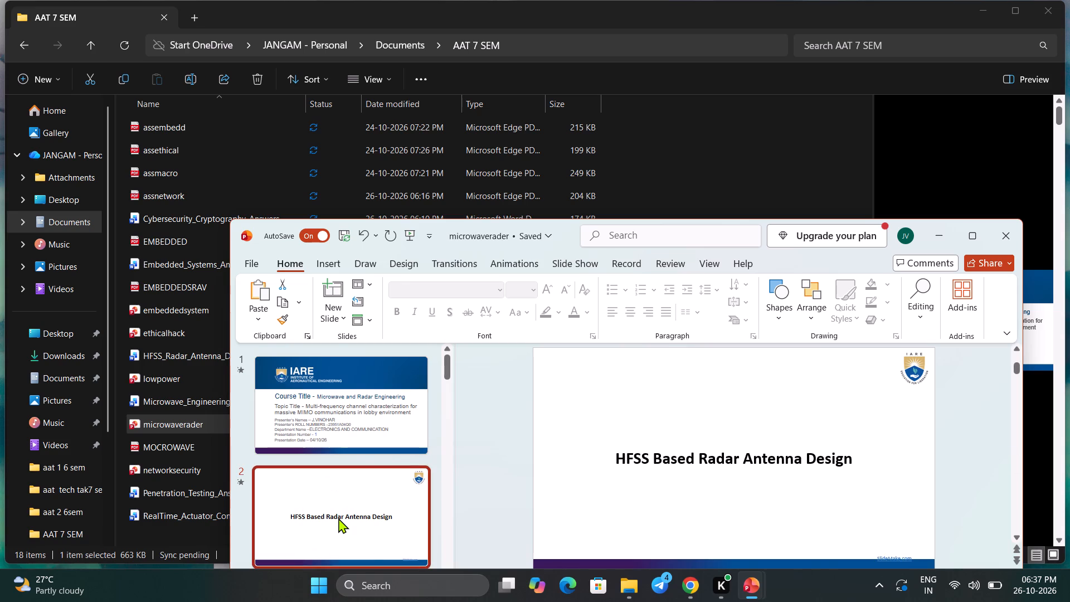
pyautogui.click(742, 453)
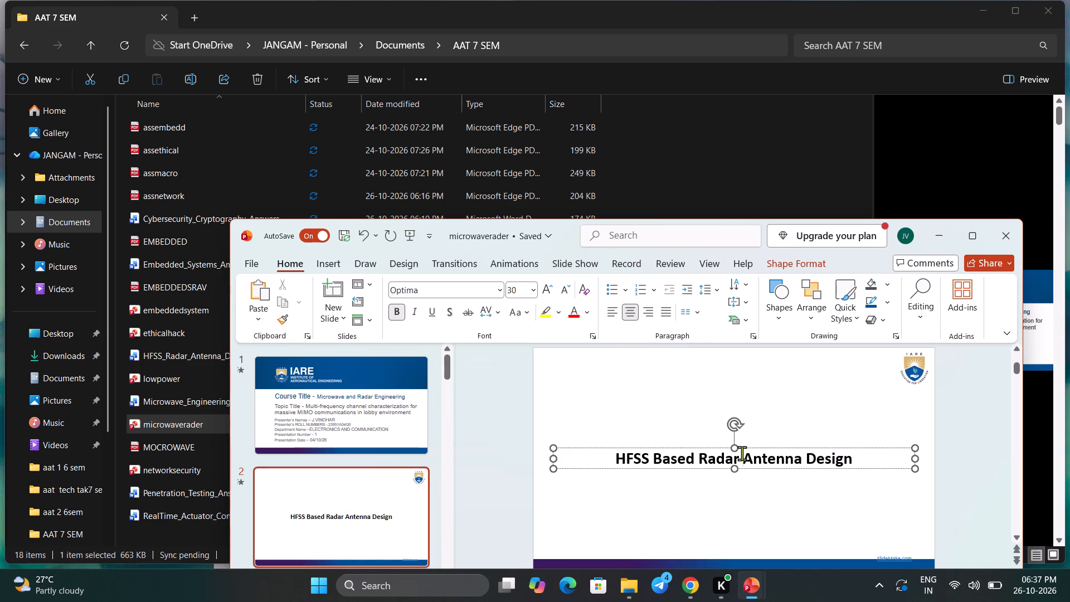
pyautogui.hotkey('ctrl', 'a')
pyautogui.hotkey('ctrl', 'c')
pyautogui.click(377, 407)
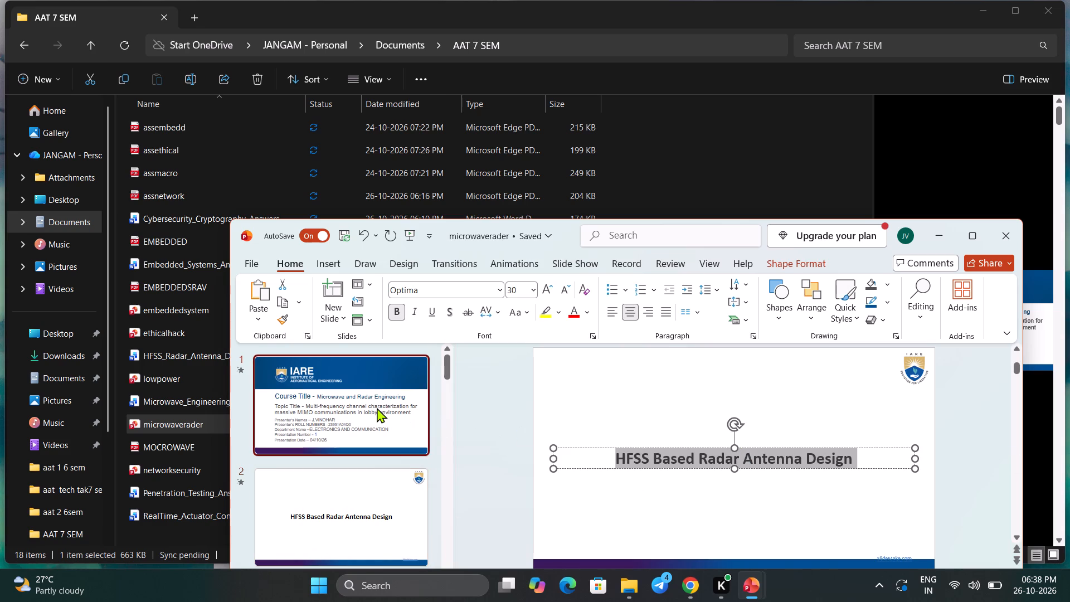
pyautogui.click(703, 470)
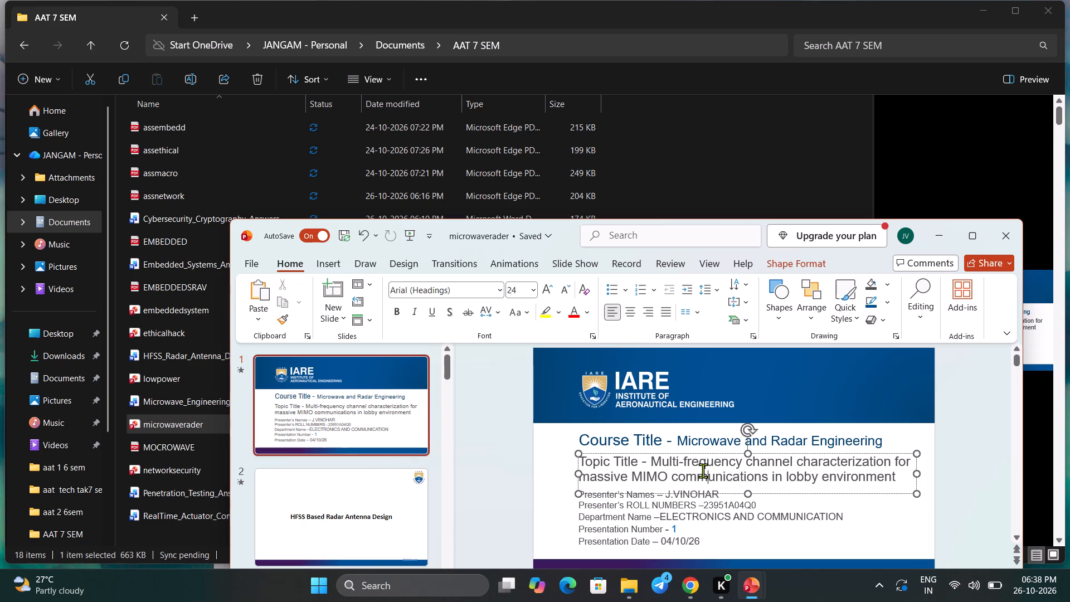
pyautogui.moveTo(900, 475); pyautogui.dragTo(836, 473)
pyautogui.moveTo(836, 473); pyautogui.dragTo(659, 467)
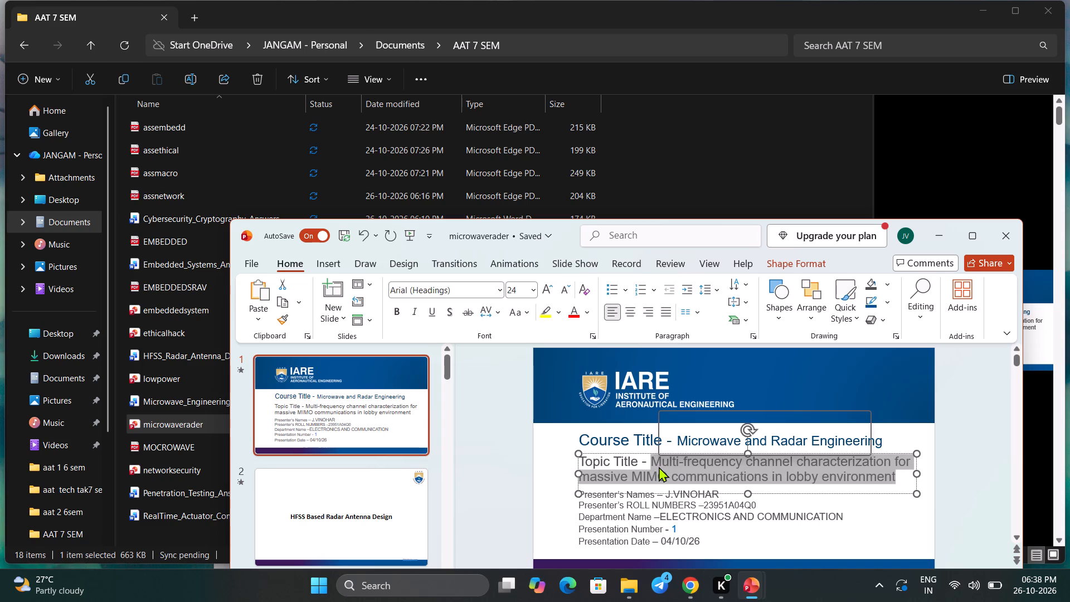
pyautogui.press('BackSpace')
pyautogui.hotkey('ctrl', 'v')
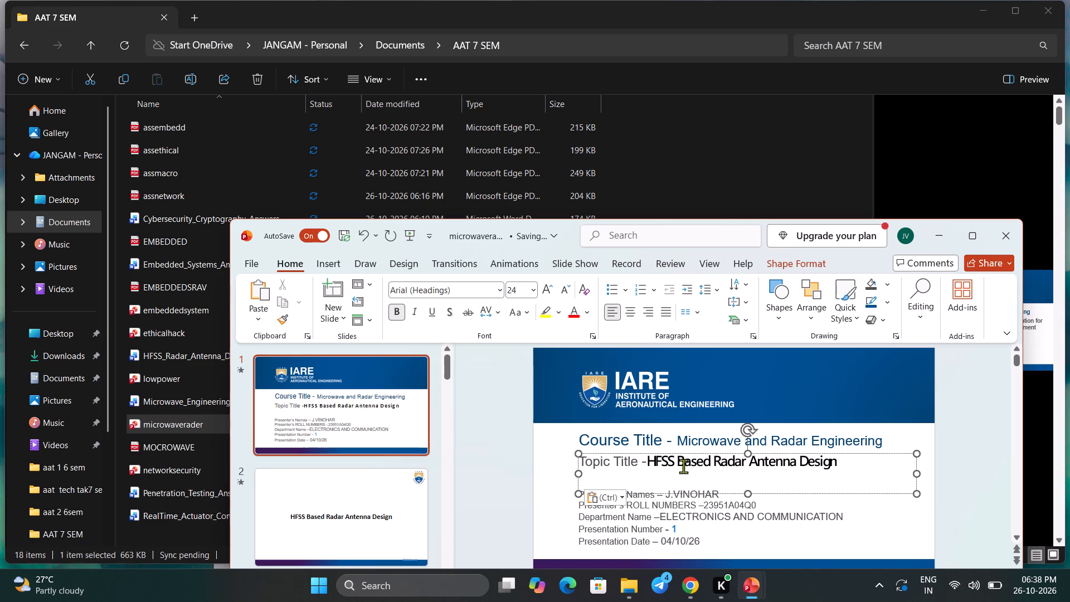
# Remove the bold from the pasted topic title on slide 1 and set its font to Arial (Headings).
pyautogui.moveTo(872, 465); pyautogui.dragTo(667, 473)
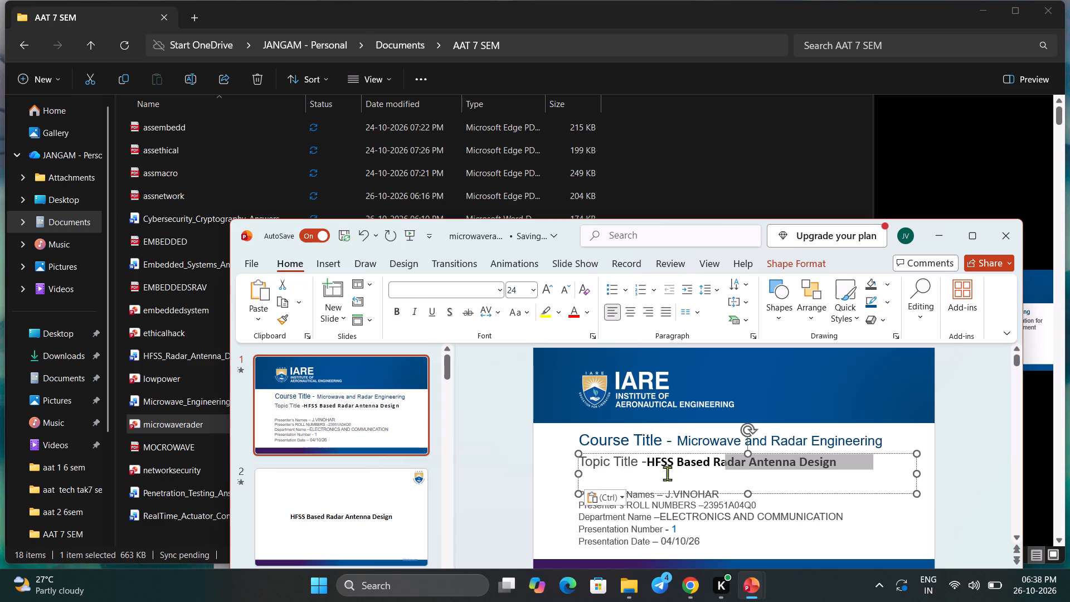
pyautogui.moveTo(667, 473); pyautogui.dragTo(649, 465)
pyautogui.click(659, 444)
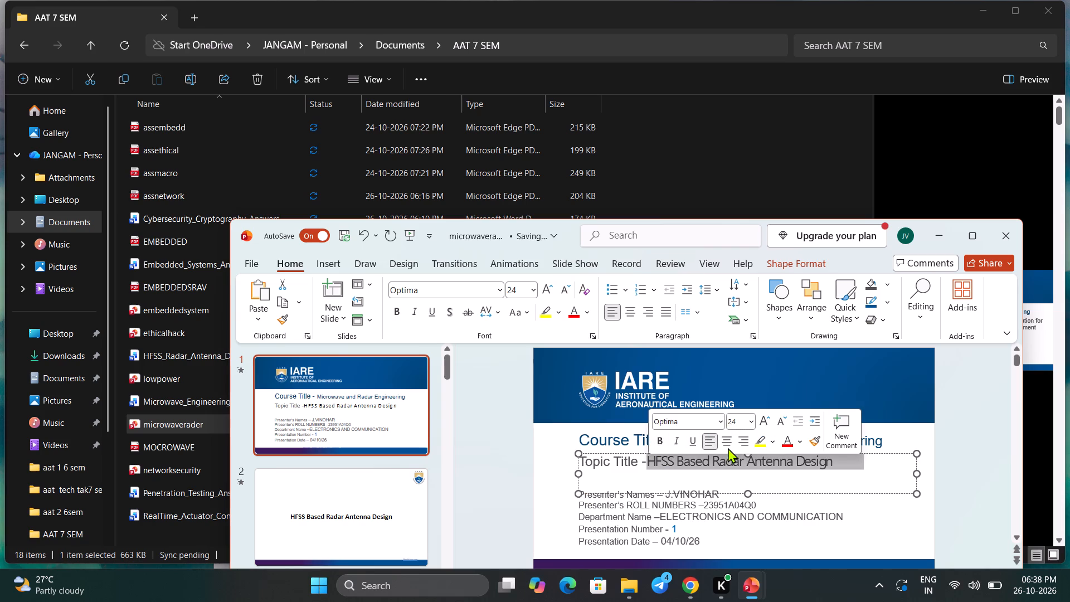
pyautogui.click(717, 424)
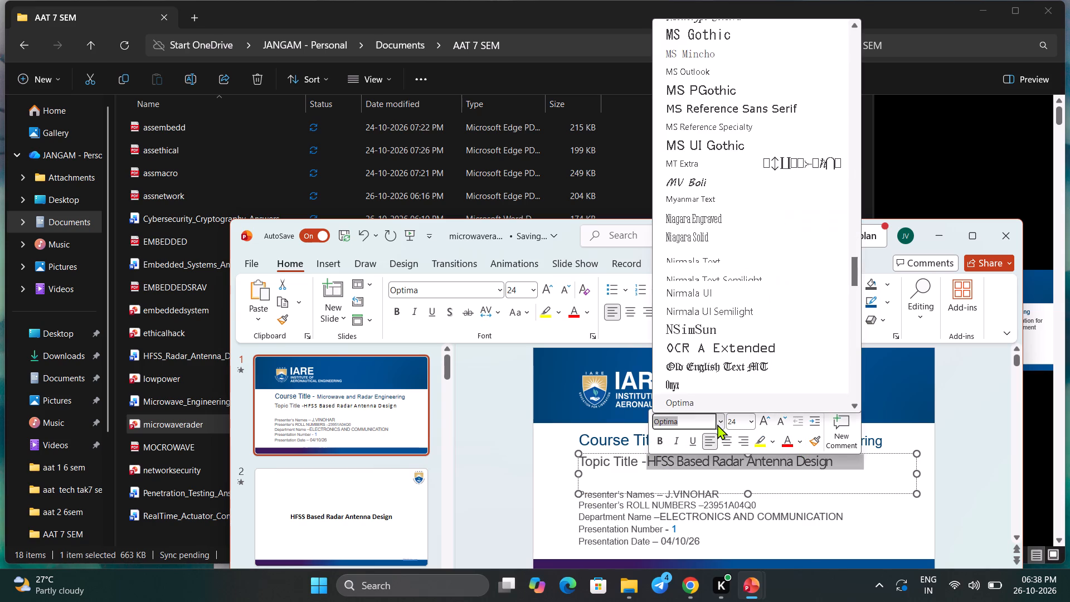
pyautogui.scroll(19, 691, 48)
pyautogui.scroll(5, 691, 48)
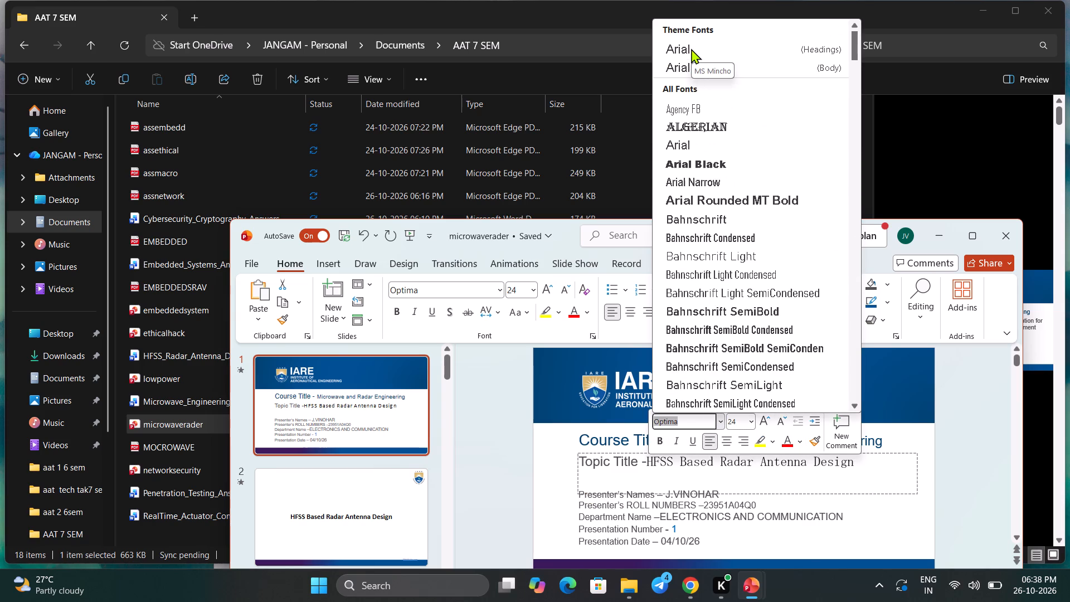
pyautogui.scroll(1, 691, 48)
pyautogui.click(691, 48)
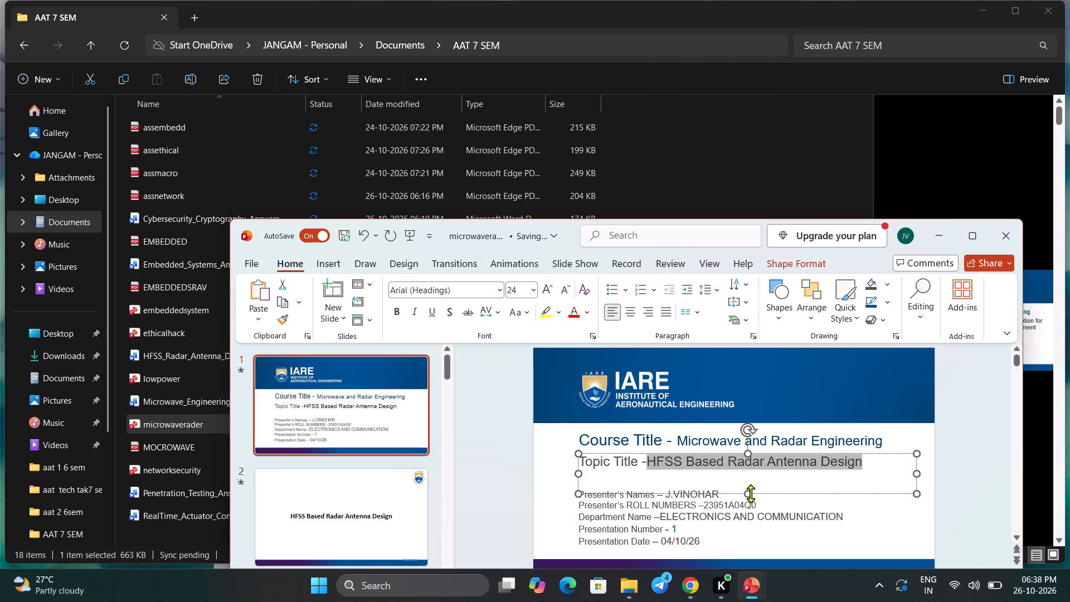
# Shorten the topic title box on slide 1 and move the presenter details box slightly up towards it.
pyautogui.moveTo(748, 493); pyautogui.dragTo(746, 474)
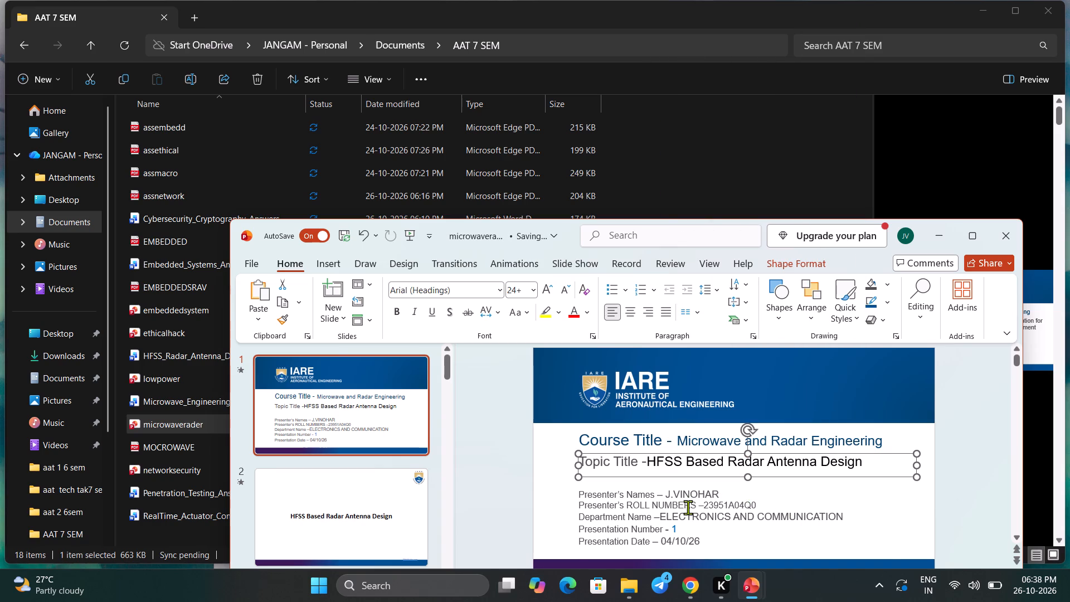
pyautogui.click(688, 507)
pyautogui.moveTo(687, 488); pyautogui.dragTo(687, 484)
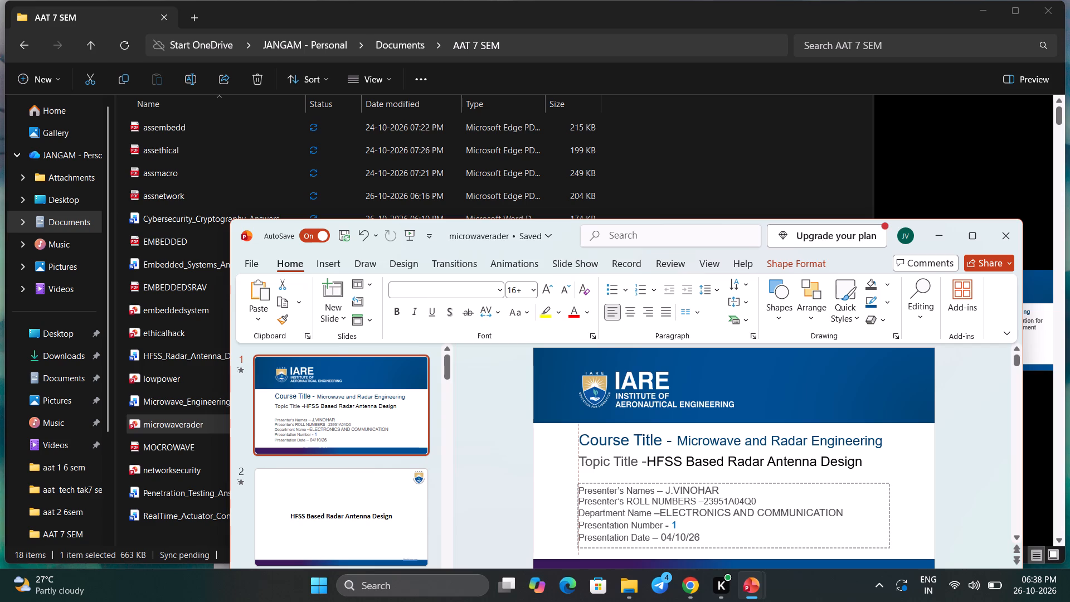
pyautogui.moveTo(687, 484); pyautogui.dragTo(687, 481)
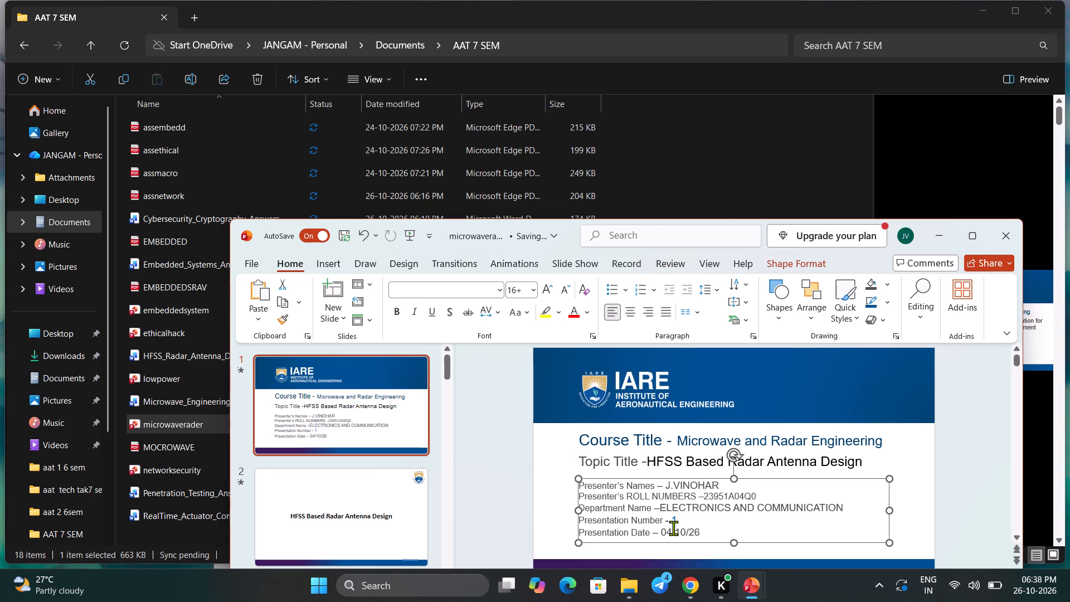
# Set the presentation date on slide 1 to 27/10/26.
pyautogui.click(673, 528)
pyautogui.press('BackSpace')
pyautogui.press('BackSpace')
pyautogui.write('27')
pyautogui.press('Return')
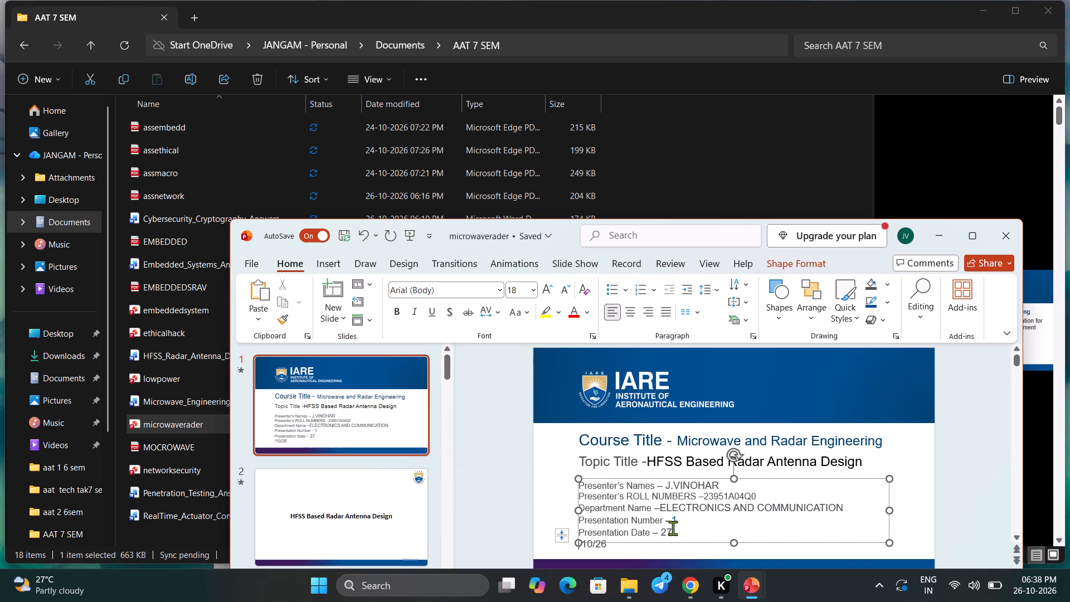
pyautogui.hotkey('ctrl', 'z')
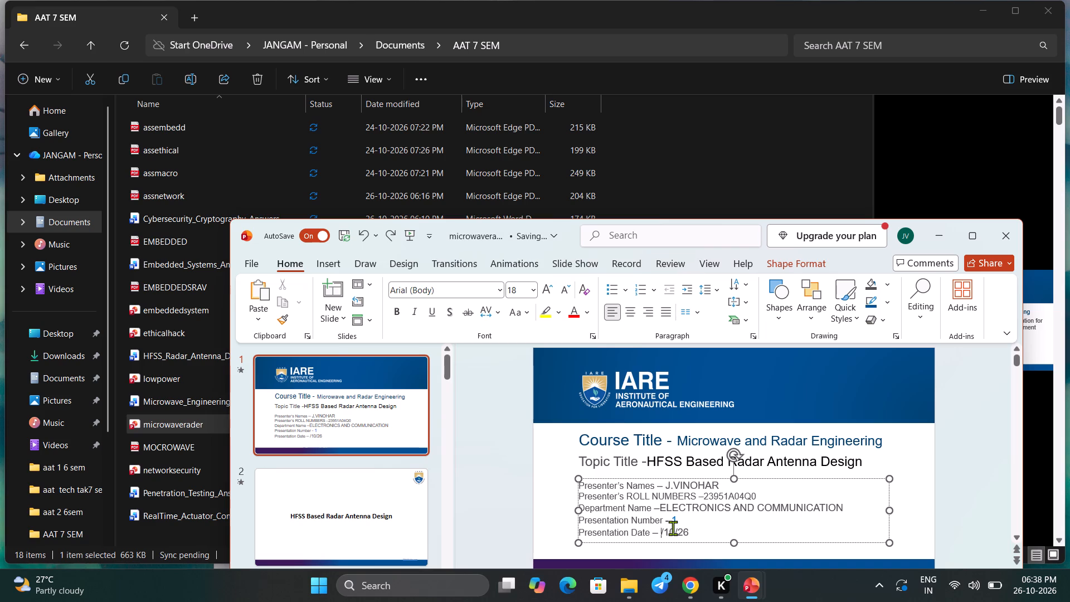
pyautogui.write('27')
pyautogui.click(552, 460)
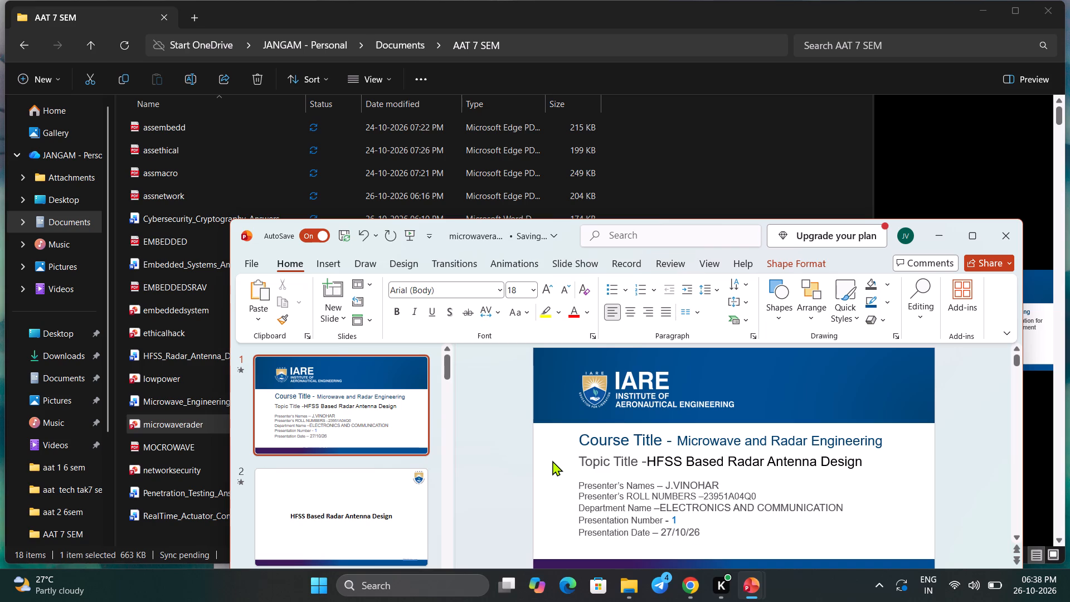
# Look through the slides of the updated presentation, return to slide 2 and save the file.
pyautogui.click(352, 489)
pyautogui.scroll(-8, 352, 489)
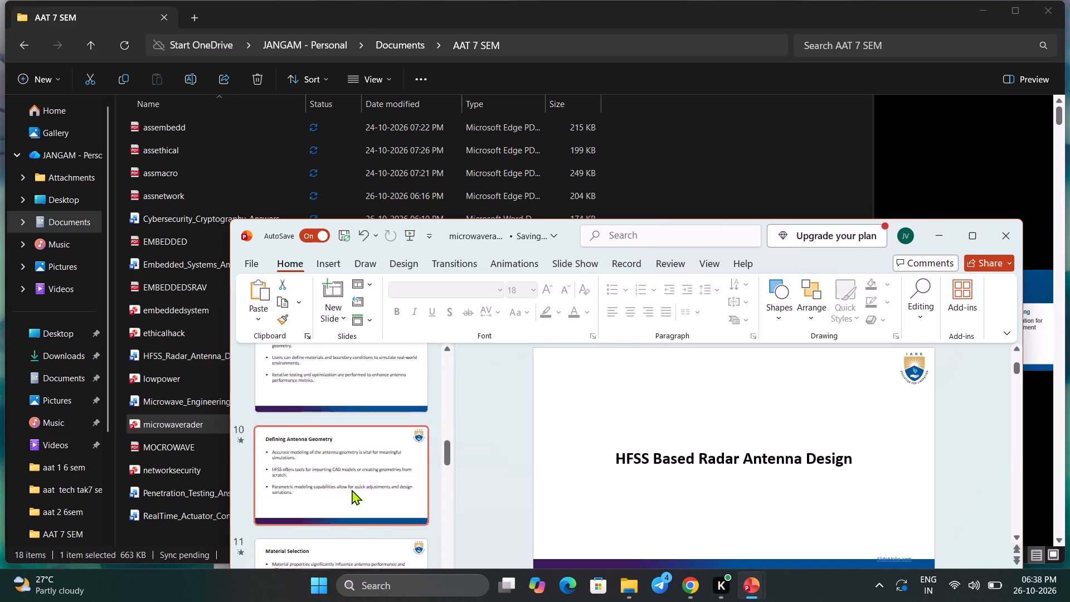
pyautogui.scroll(-20, 352, 489)
pyautogui.scroll(-5, 352, 489)
pyautogui.scroll(2, 352, 489)
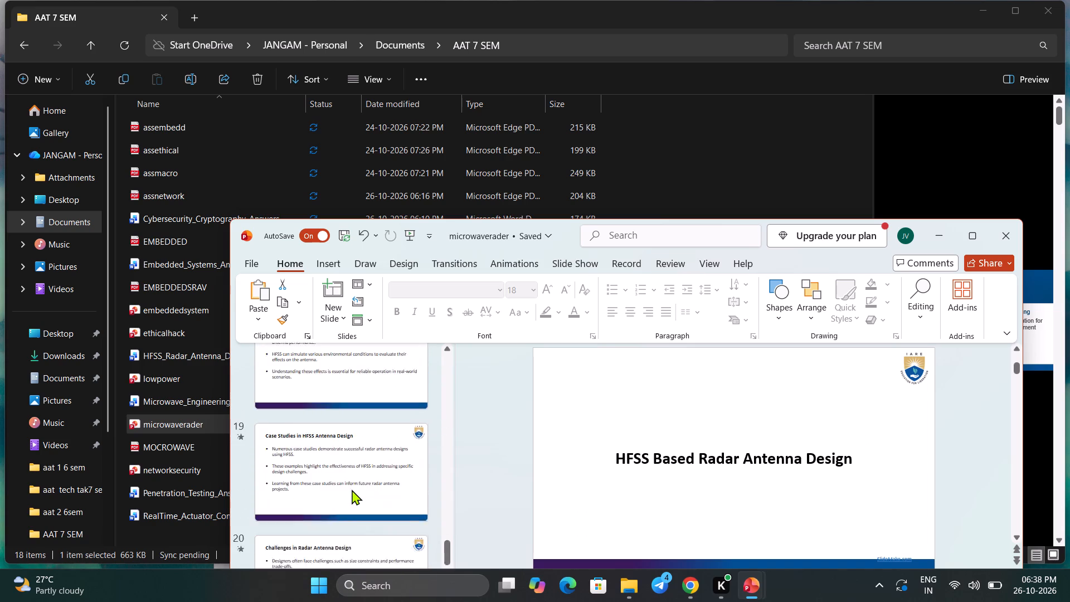
pyautogui.scroll(4, 352, 489)
pyautogui.click(352, 489)
pyautogui.hotkey('ctrl', 's')
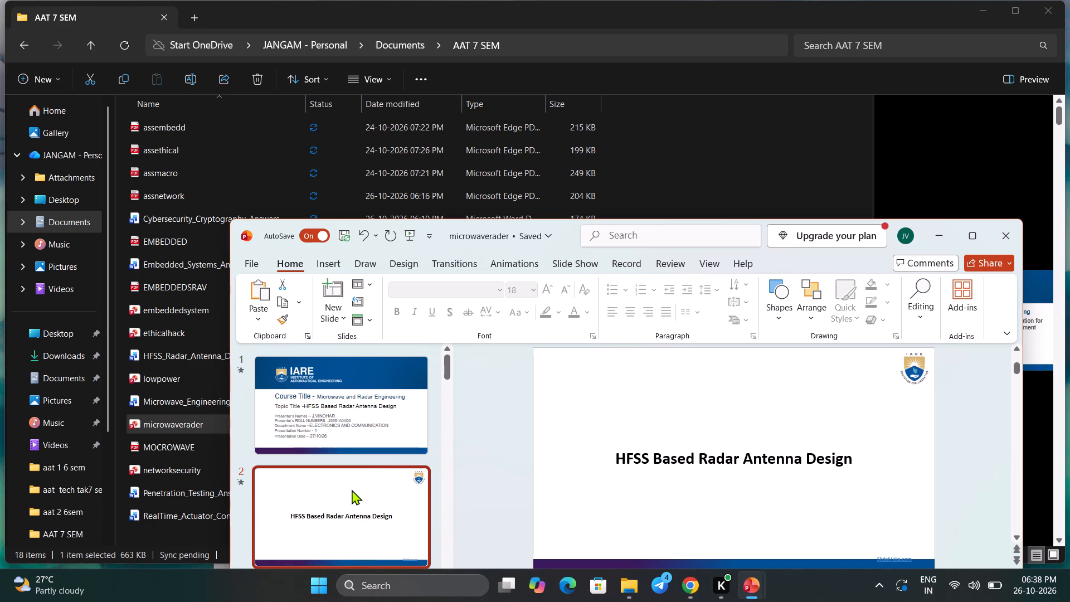
# Check the last slides of the microwaverader presentation, save it, and close it along with the remaining open source presentation.
pyautogui.scroll(-12, 352, 489)
pyautogui.hotkey('ctrl', 's')
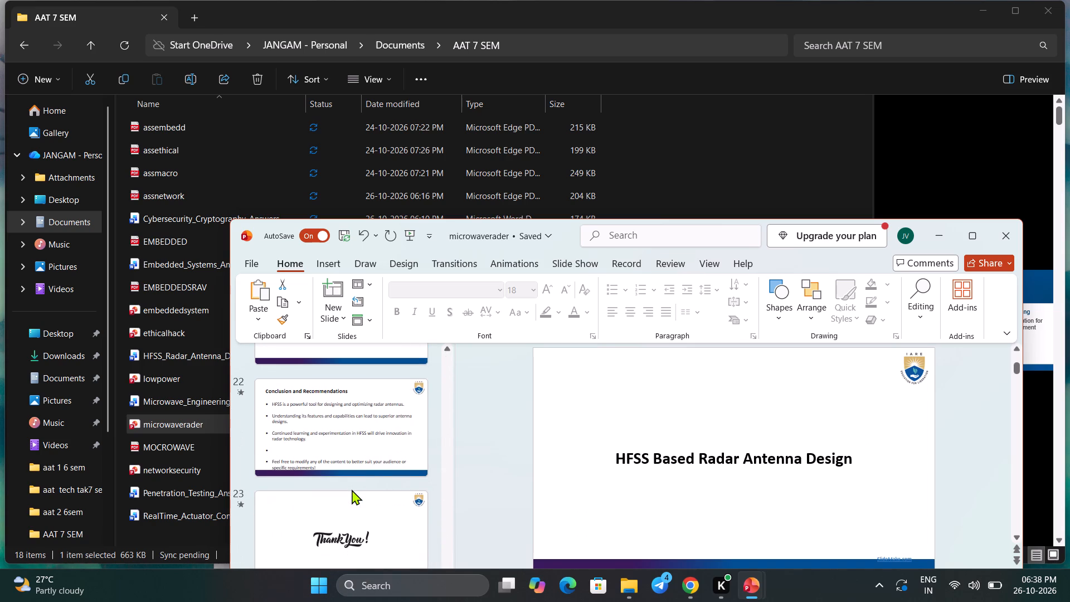
pyautogui.scroll(5, 352, 489)
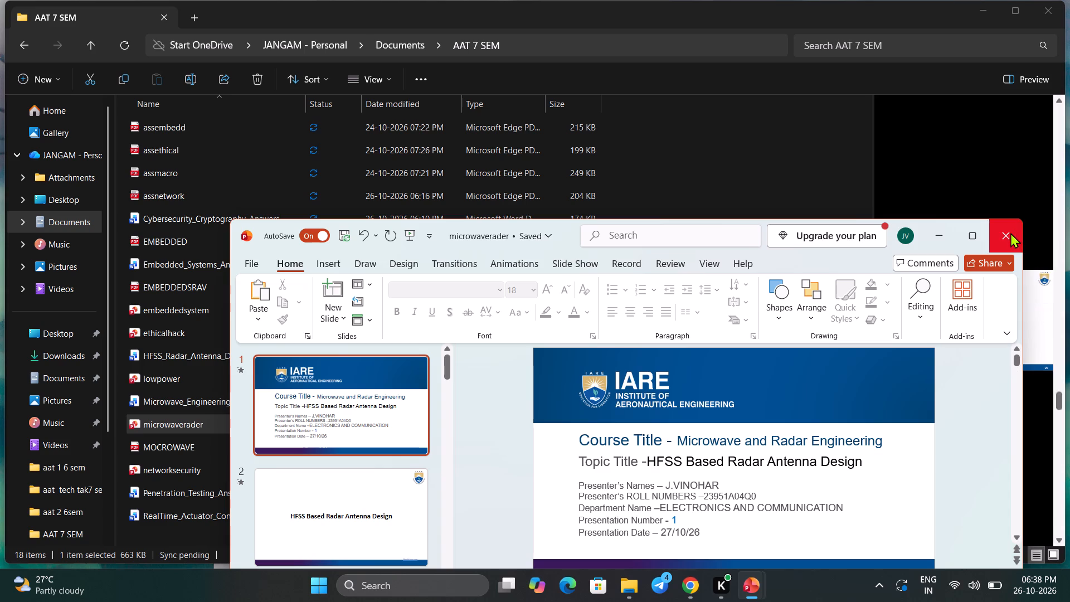
pyautogui.click(1008, 234)
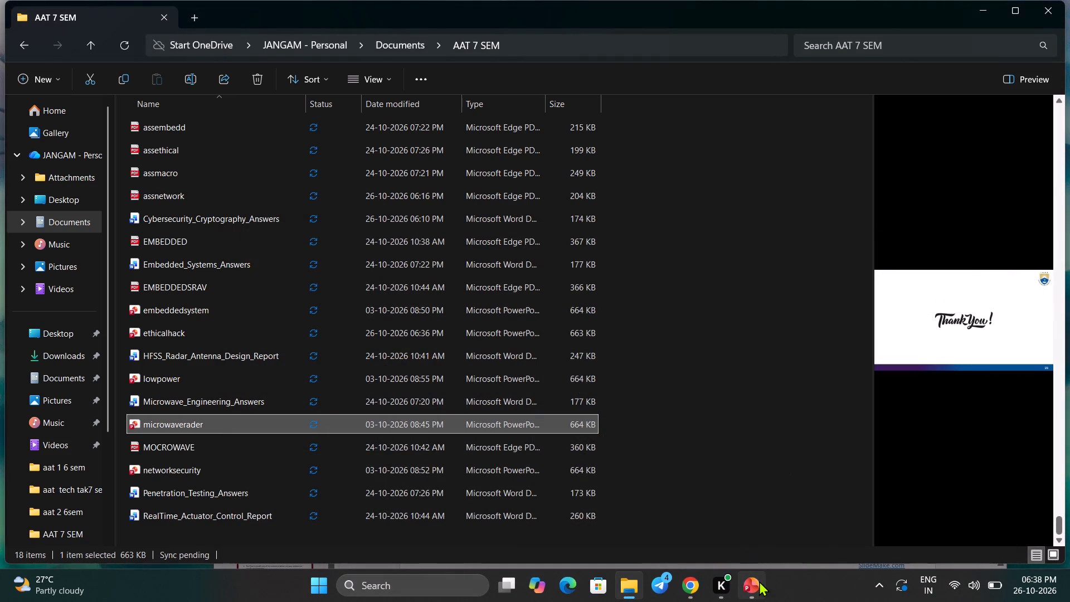
pyautogui.click(814, 468)
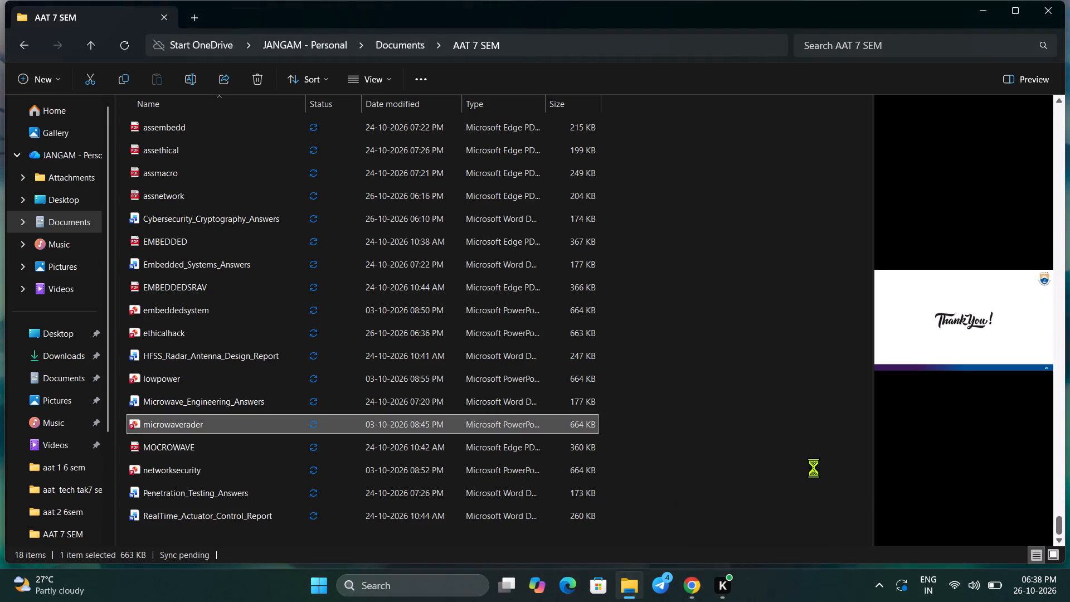
# Open the Real-Time Actuator Control System presentation from the Downloads folder and copy all its slides.
pyautogui.click(72, 362)
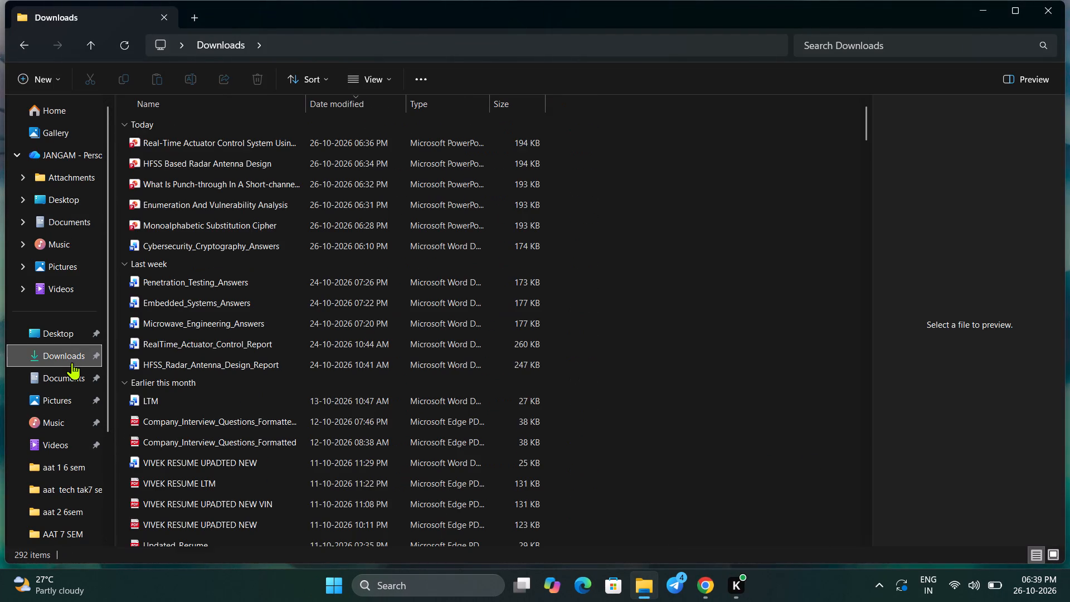
pyautogui.doubleClick(217, 139)
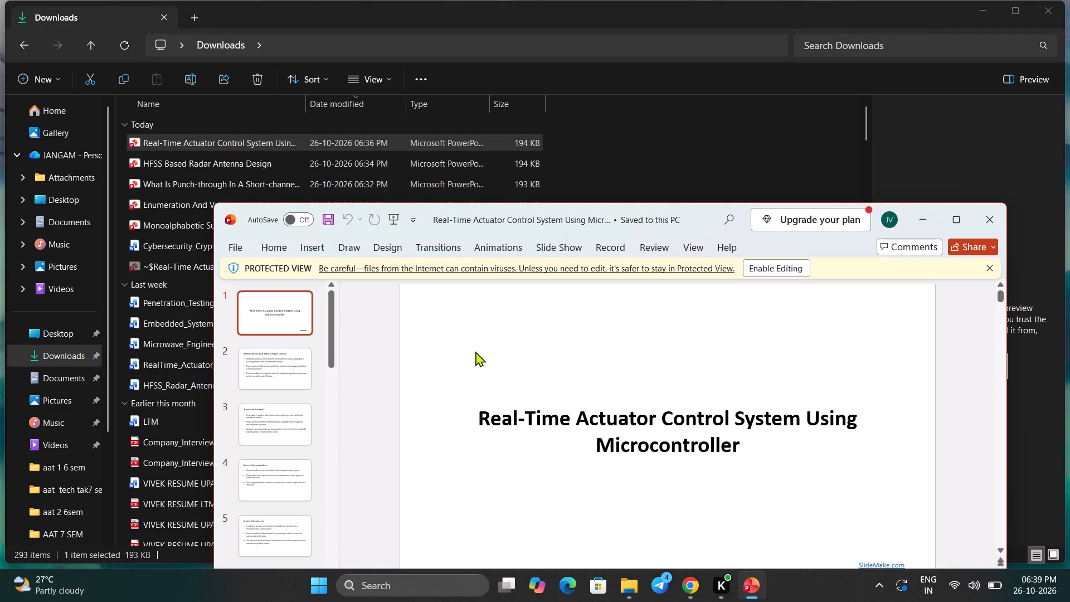
pyautogui.click(271, 319)
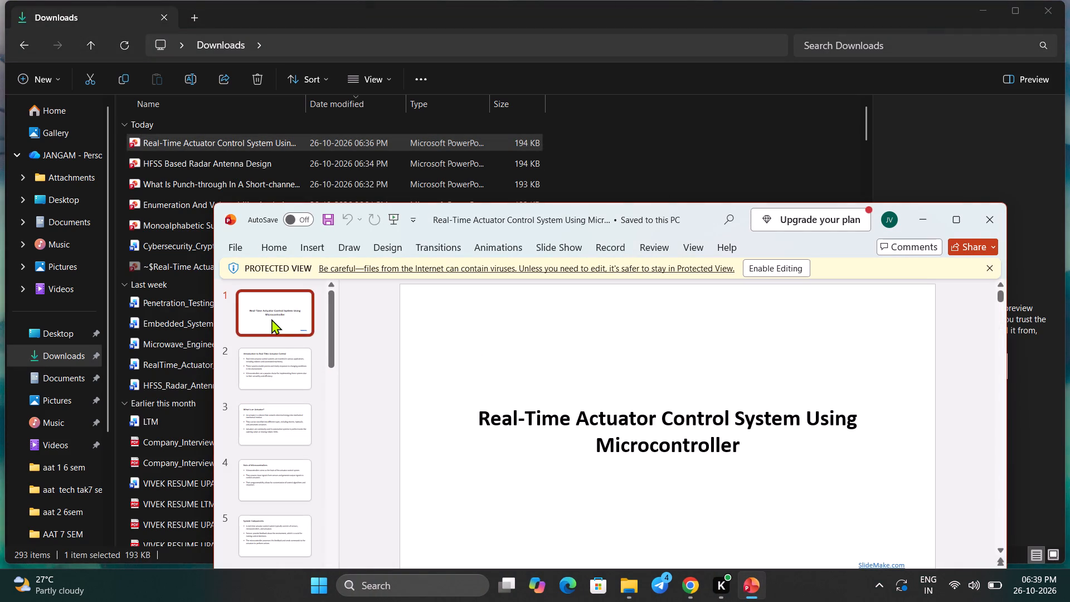
pyautogui.hotkey('ctrl', 'a')
pyautogui.hotkey('ctrl', 'c')
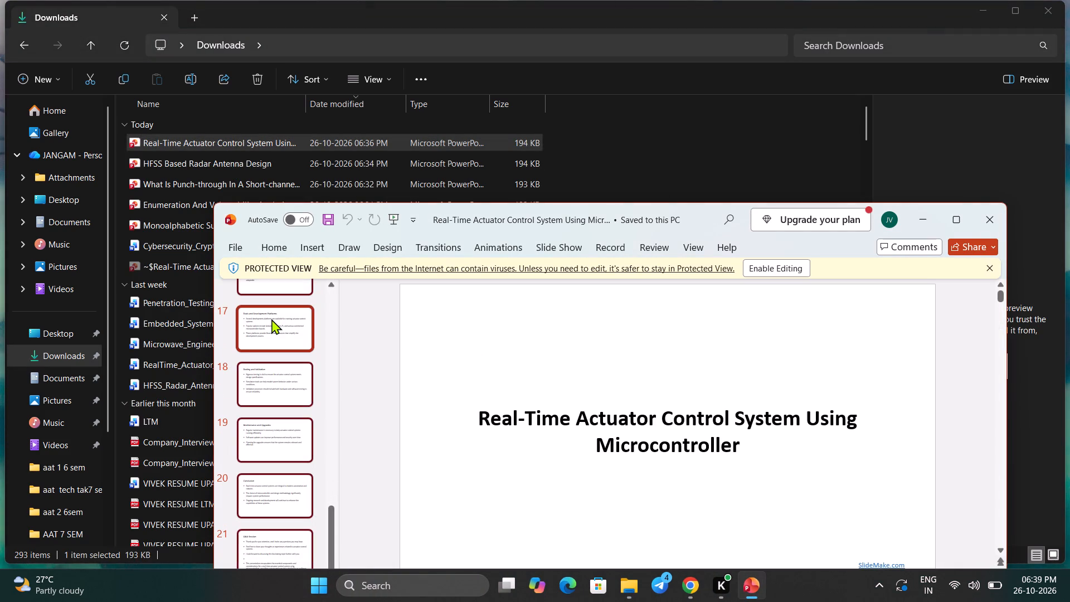
pyautogui.scroll(13, 271, 319)
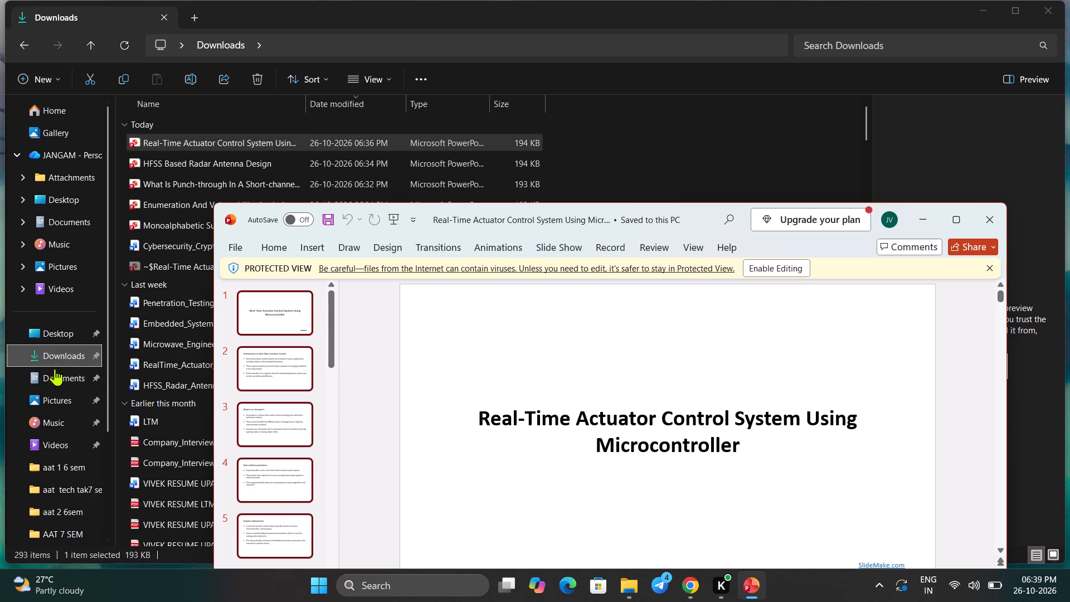
# Open the embeddedsystem presentation from Documents > AAT 7 SEM and paste the copied slides after slide 1.
pyautogui.click(58, 375)
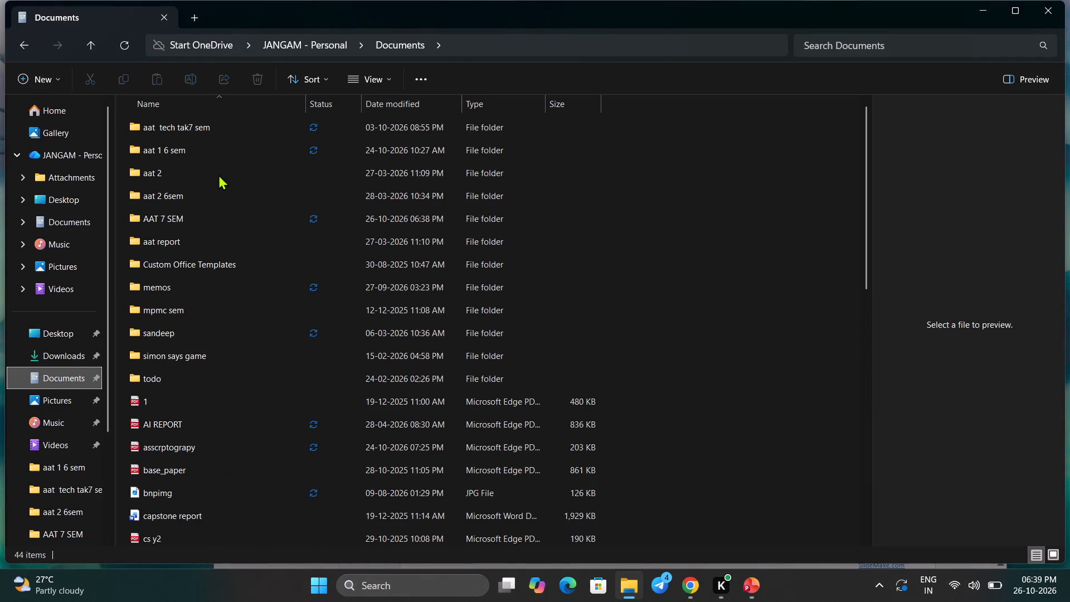
pyautogui.doubleClick(198, 213)
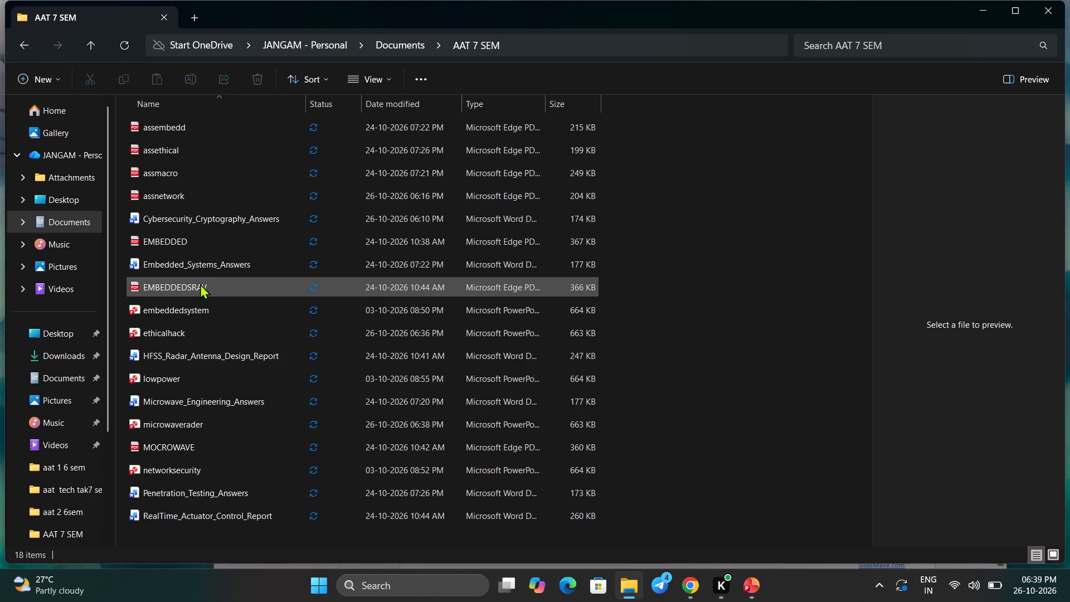
pyautogui.doubleClick(187, 313)
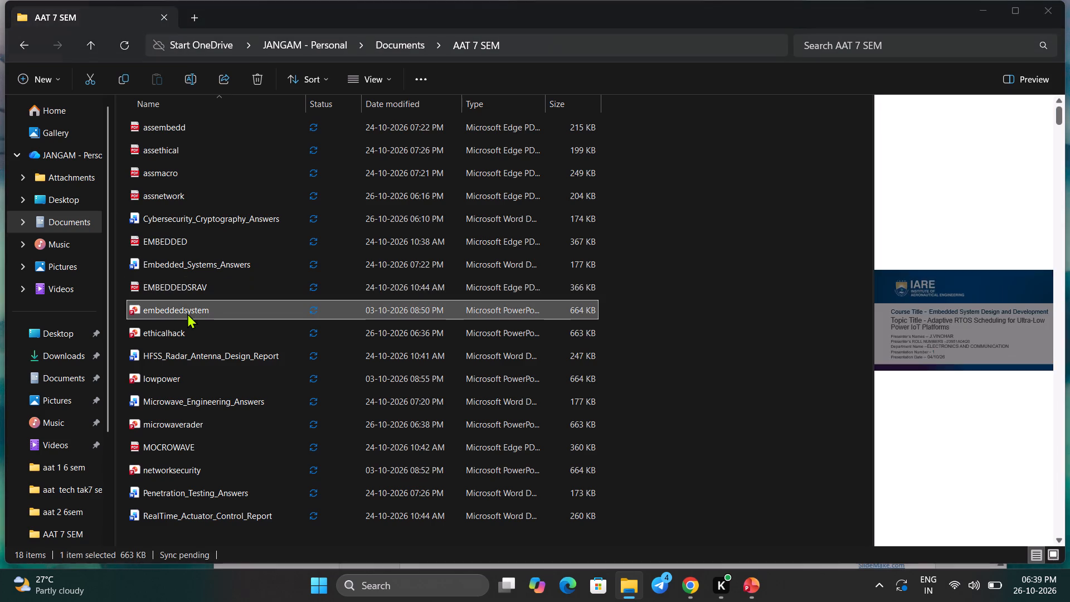
pyautogui.scroll(-1, 404, 422)
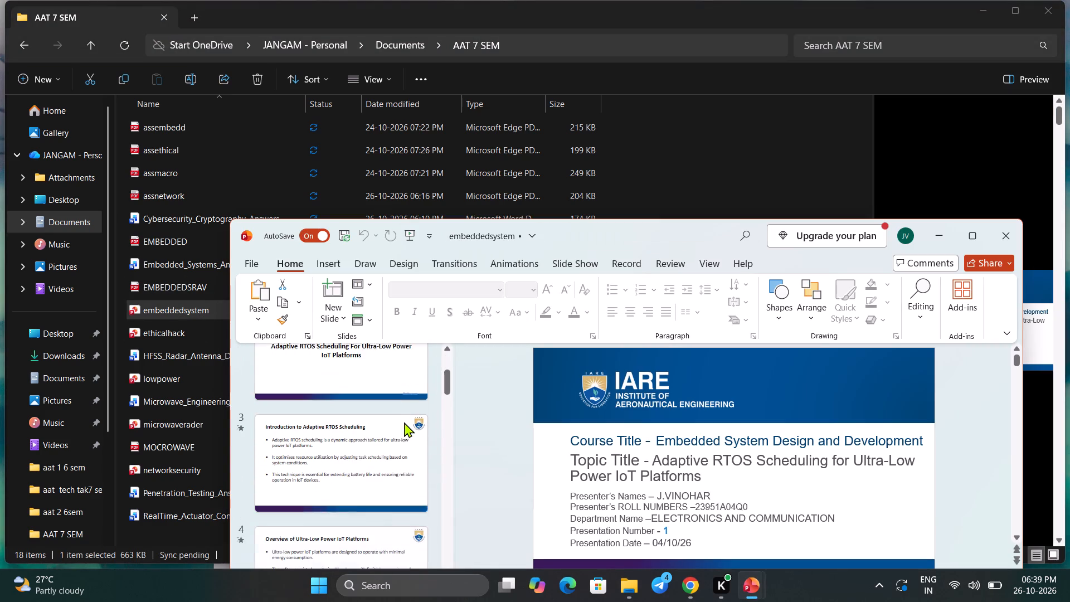
pyautogui.click(351, 382)
pyautogui.scroll(2, 351, 382)
pyautogui.click(351, 382)
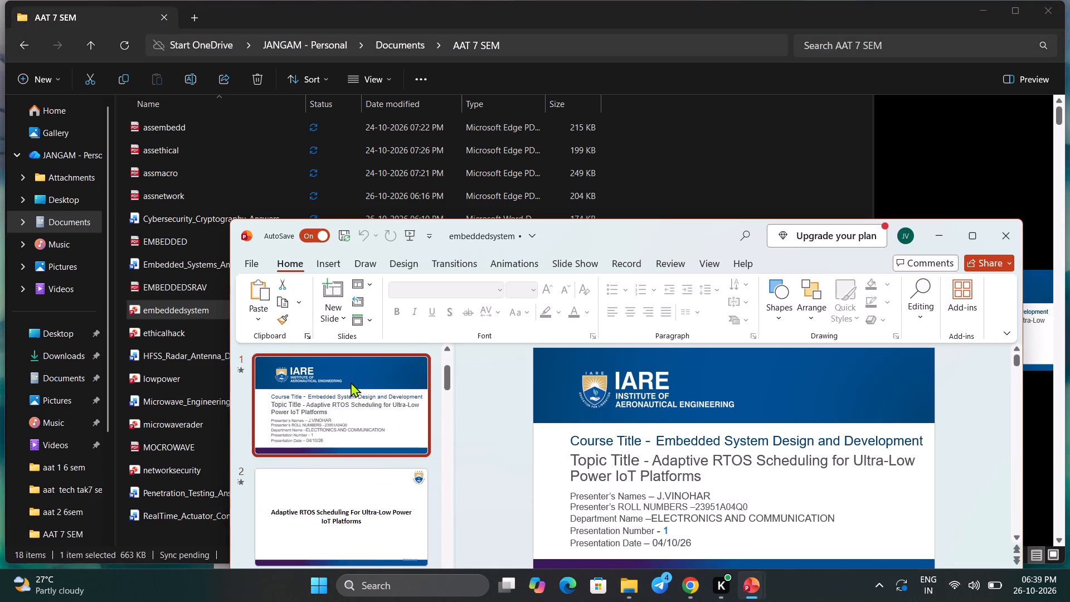
pyautogui.hotkey('ctrl', 'v')
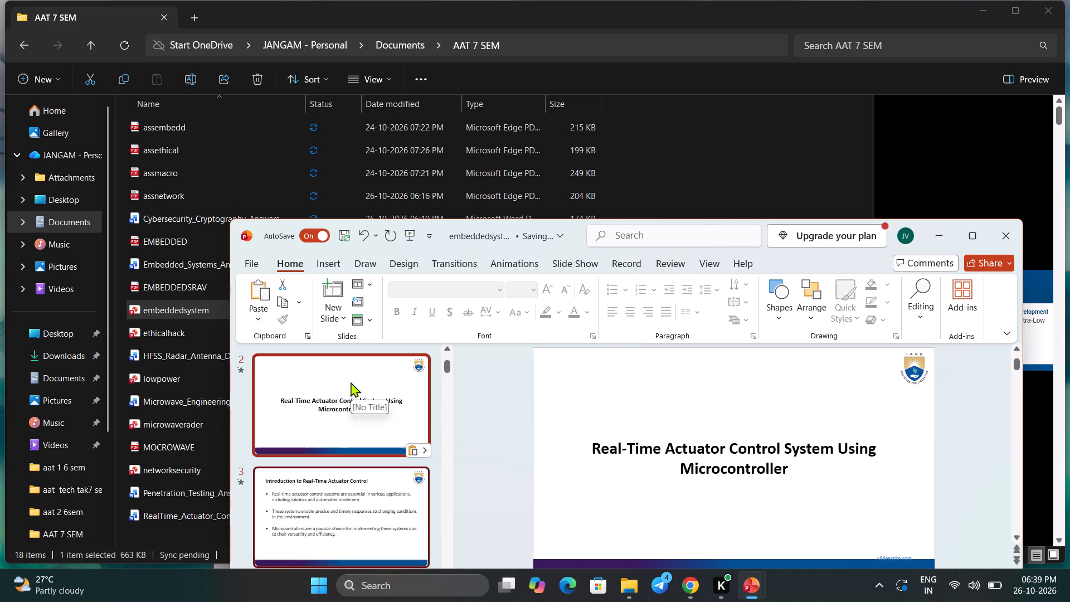
# Delete the old Adaptive RTOS slides between the pasted Q&A Session slide and the Thank You slide.
pyautogui.hscroll(1, 351, 382)
pyautogui.scroll(-2, 351, 382)
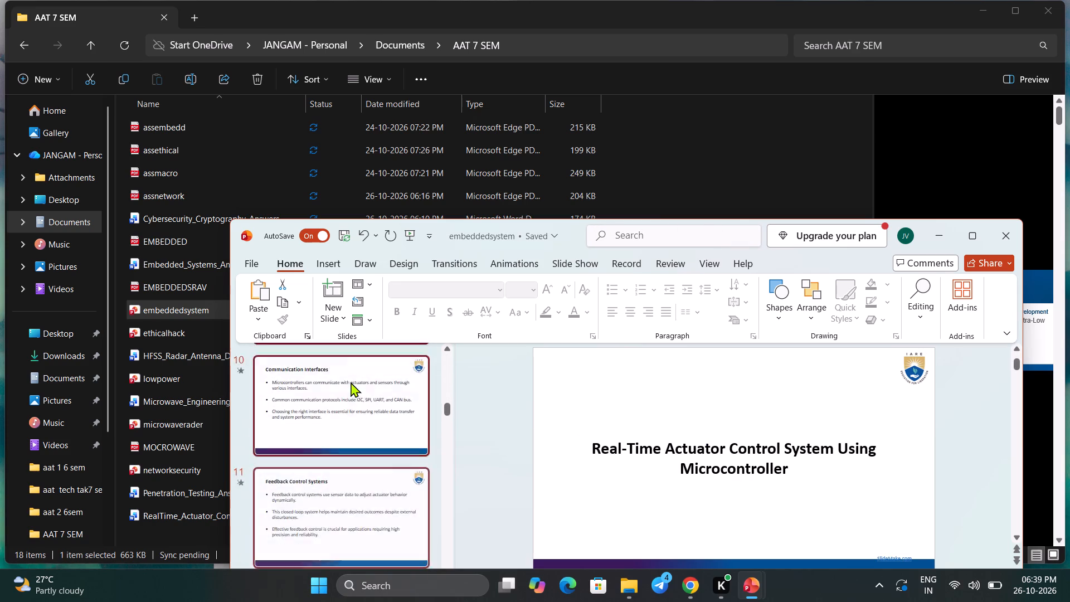
pyautogui.scroll(-5, 351, 382)
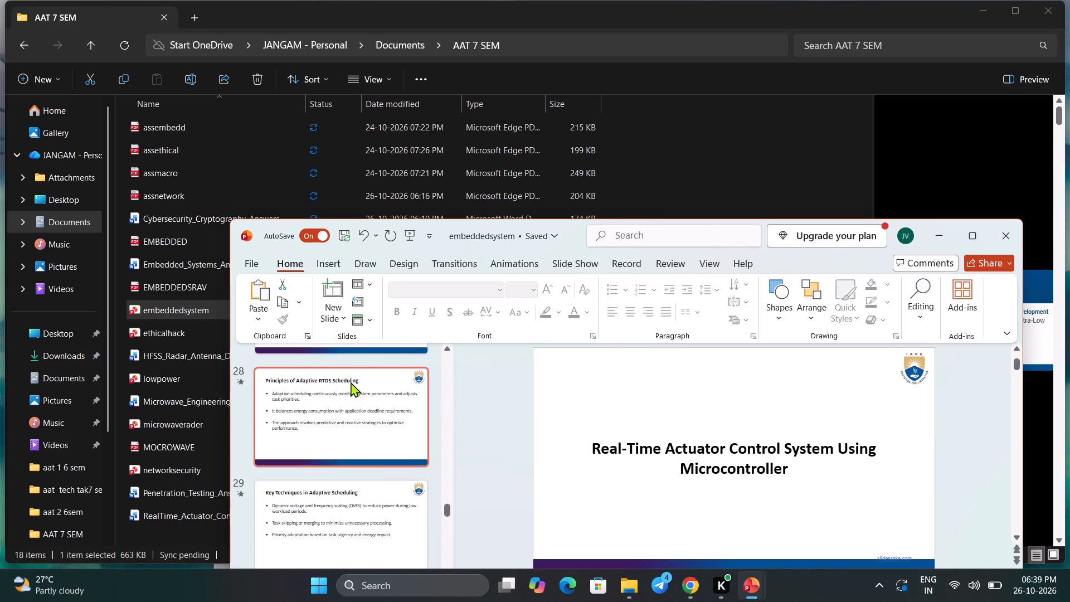
pyautogui.scroll(3, 351, 382)
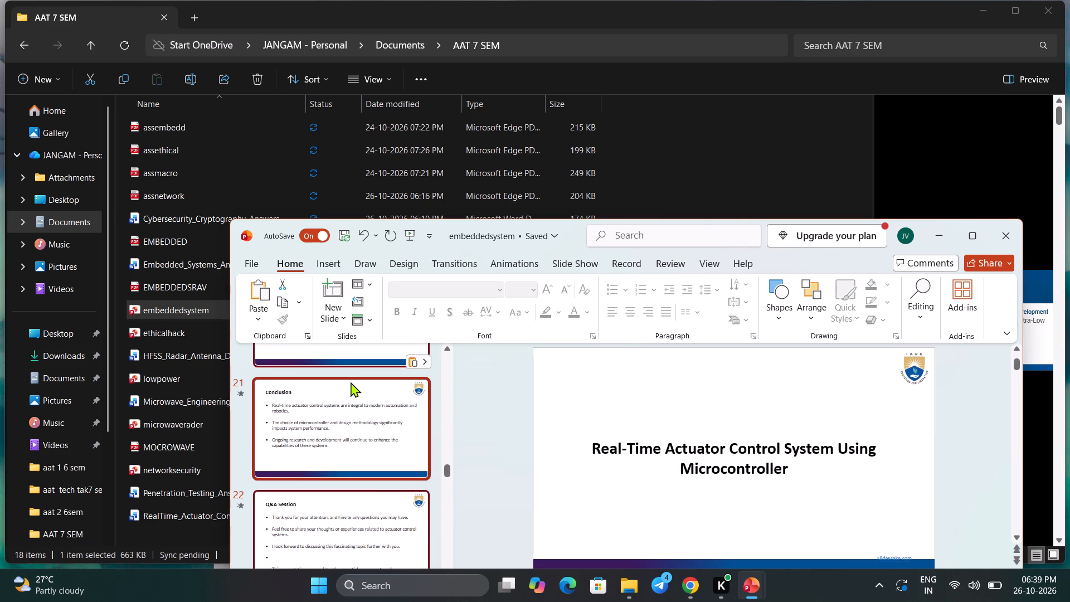
pyautogui.click(304, 513)
pyautogui.scroll(-1, 304, 513)
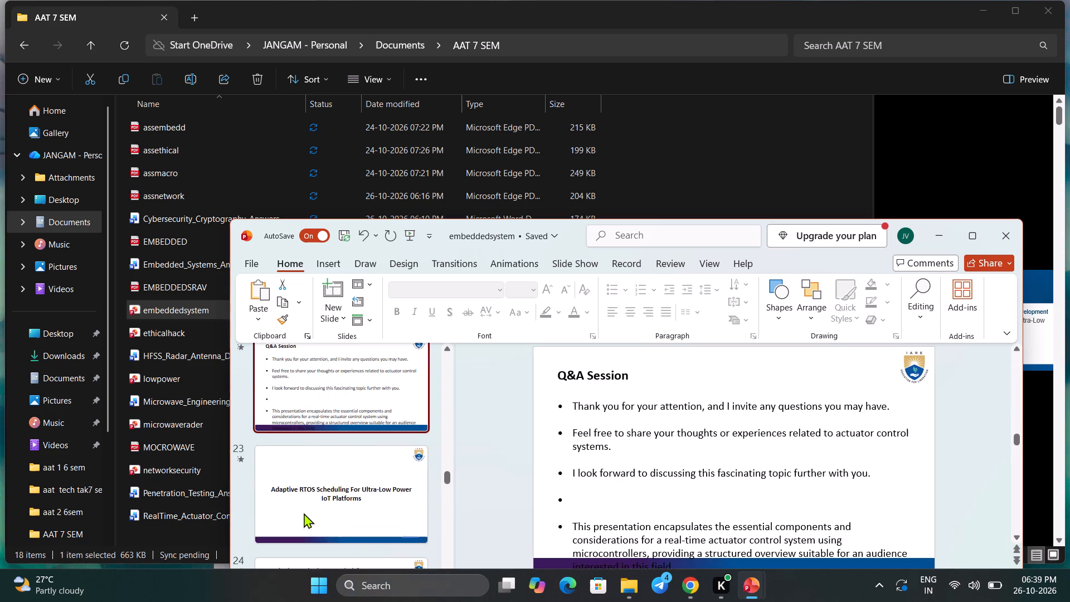
pyautogui.scroll(-1, 304, 513)
pyautogui.click(328, 489)
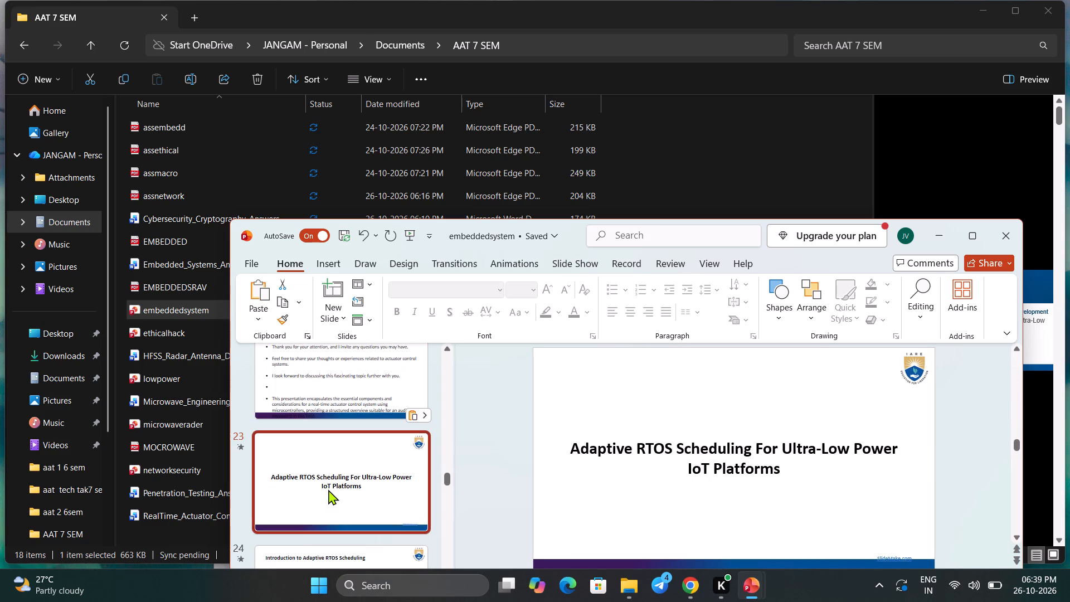
pyautogui.press('BackSpace')
pyautogui.press('BackSpace')
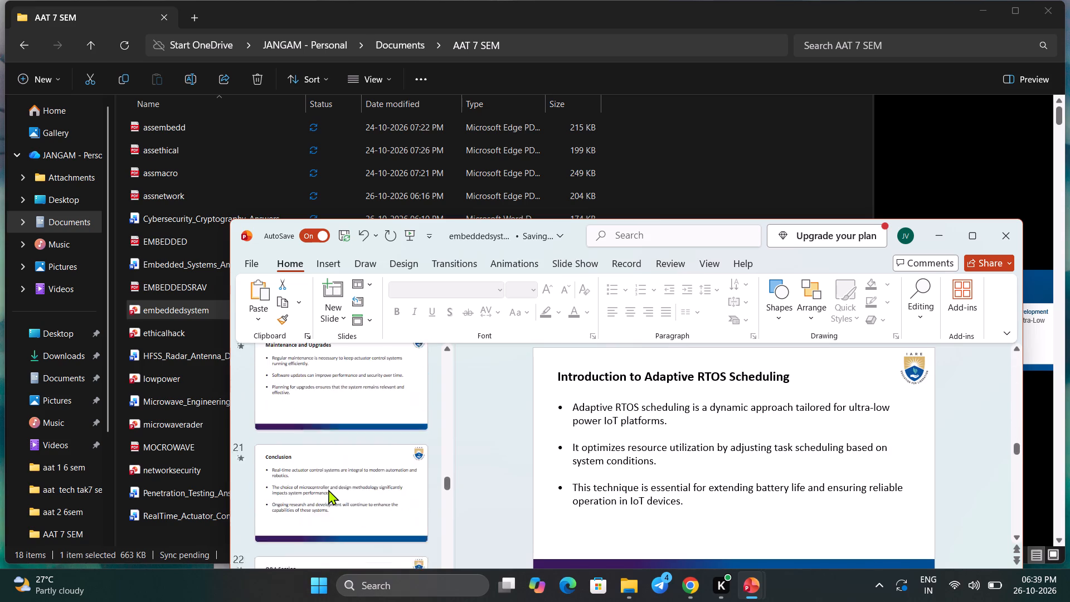
pyautogui.press('BackSpace')
pyautogui.press('BackSpace')
pyautogui.press('BackSpace')
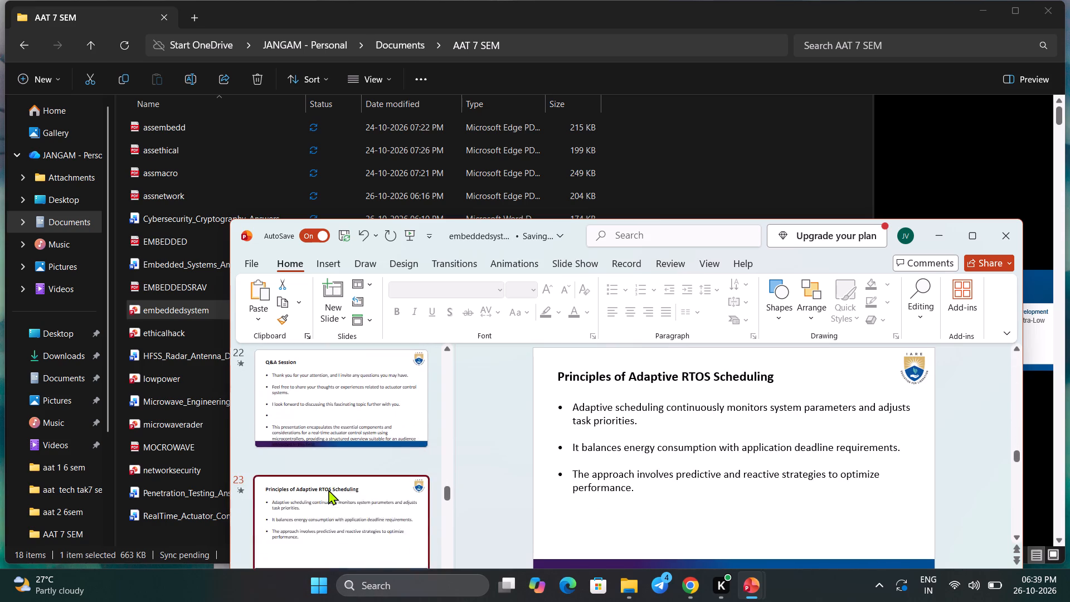
pyautogui.press('BackSpace')
pyautogui.press('BackSpace')
pyautogui.press('BackSpace')
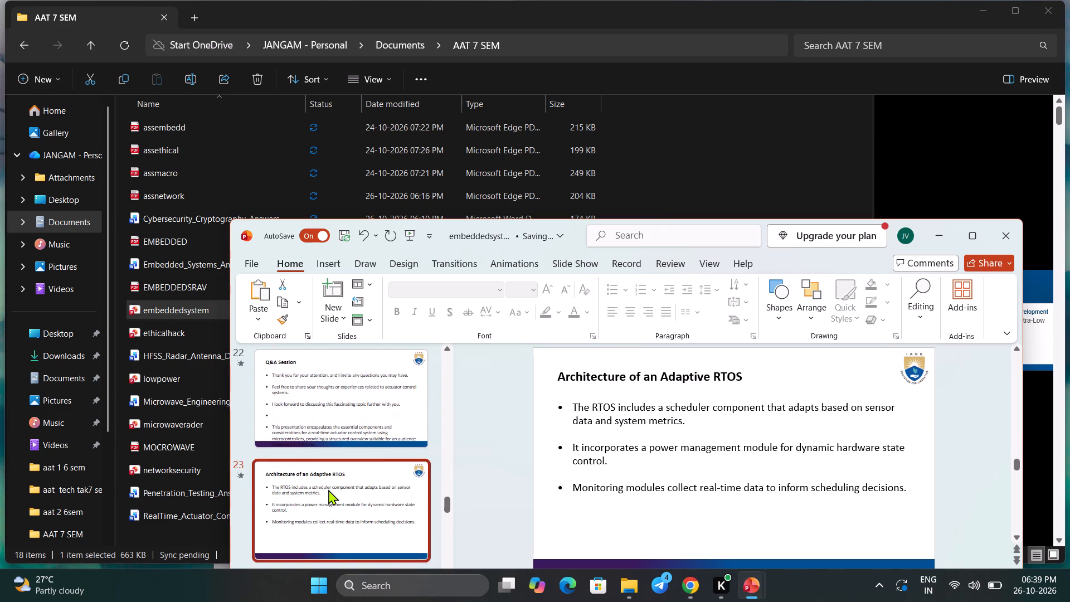
pyautogui.press('BackSpace')
pyautogui.press('BackSpace')
pyautogui.press('BackSpace')
pyautogui.press('BackSpace')
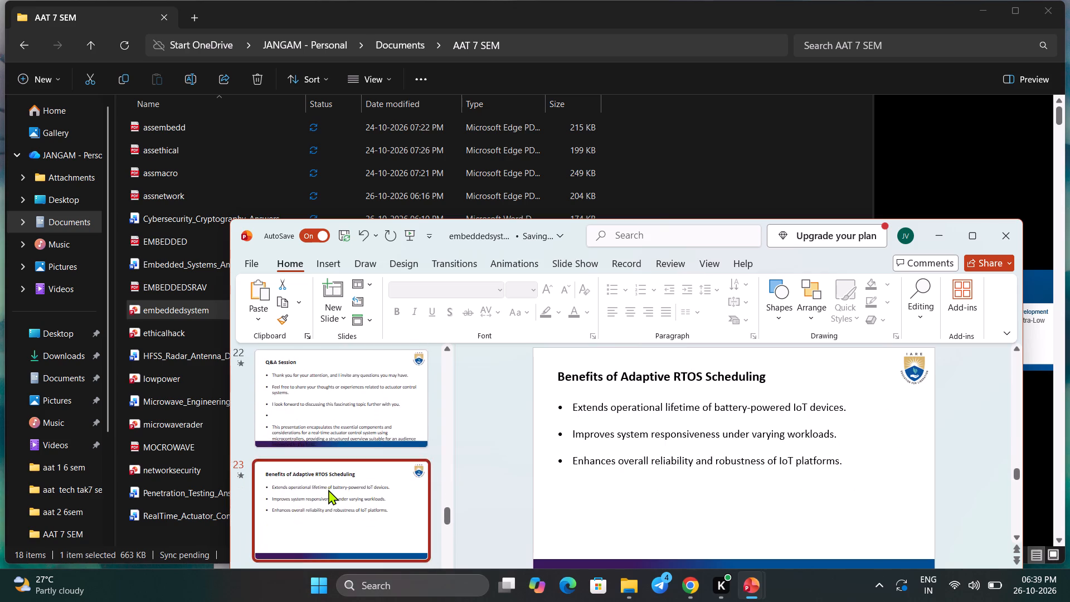
pyautogui.press('BackSpace')
pyautogui.press('BackSpace')
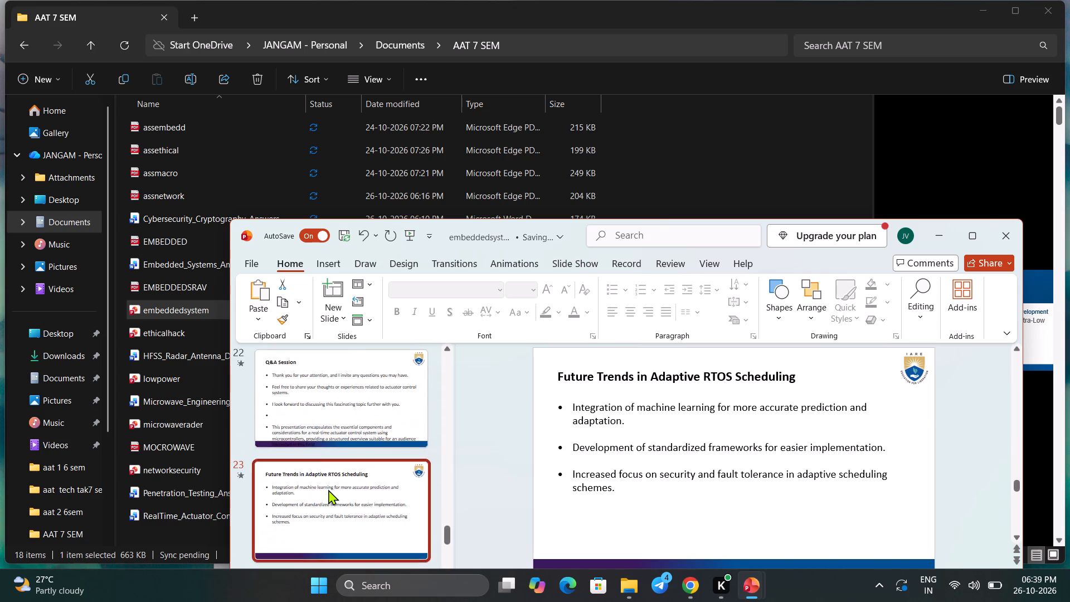
pyautogui.press('BackSpace')
pyautogui.press('BackSpace')
pyautogui.press('BackSpace')
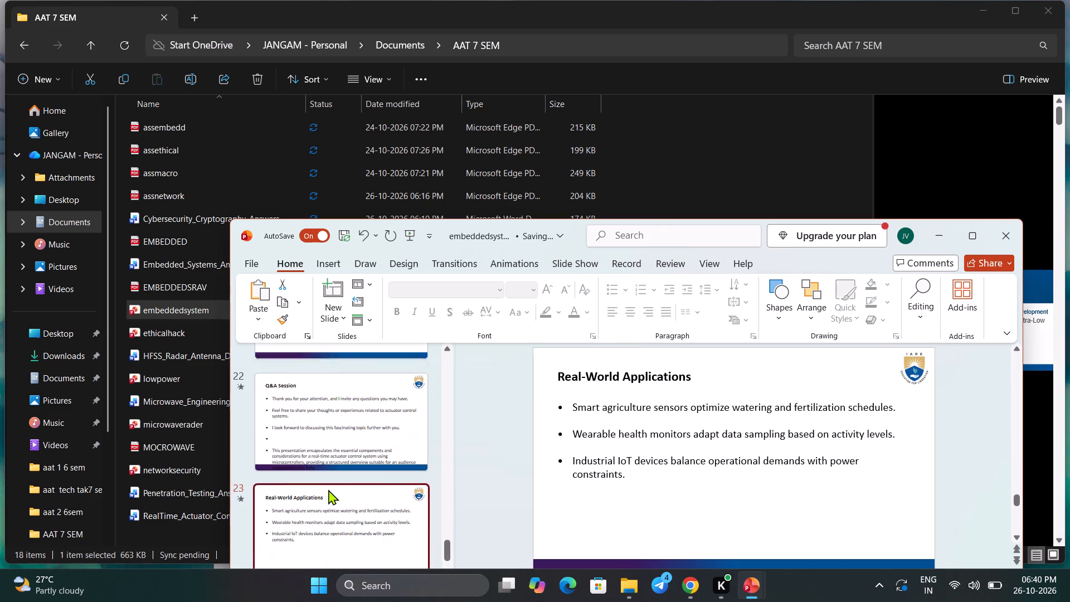
pyautogui.press('BackSpace')
pyautogui.press('BackSpace')
pyautogui.press('BackSpace')
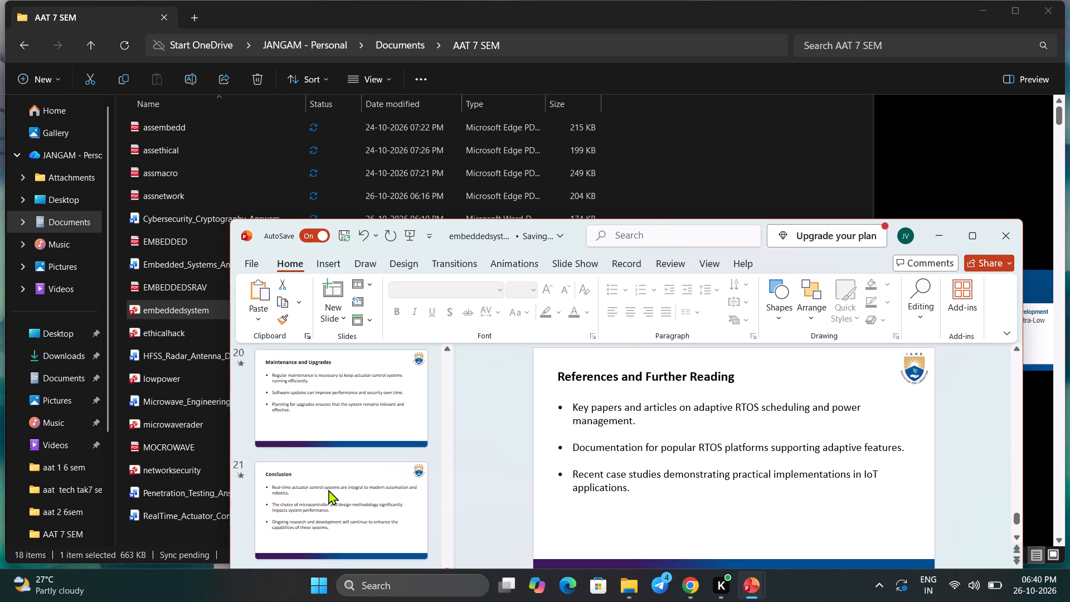
pyautogui.press('BackSpace')
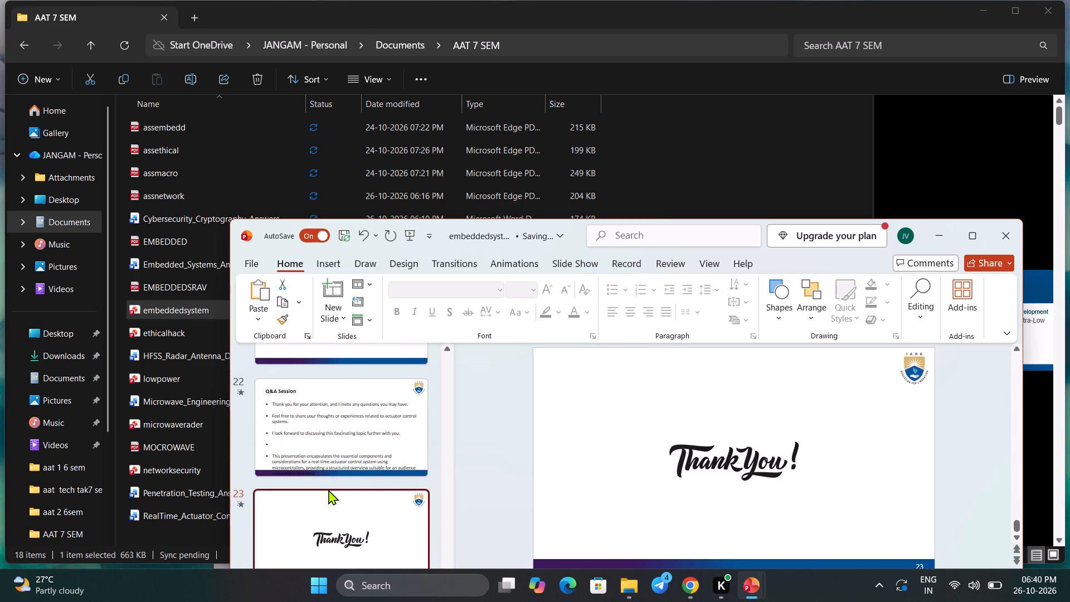
# Delete the Q&A Session slide before the Thank You slide.
pyautogui.click(315, 455)
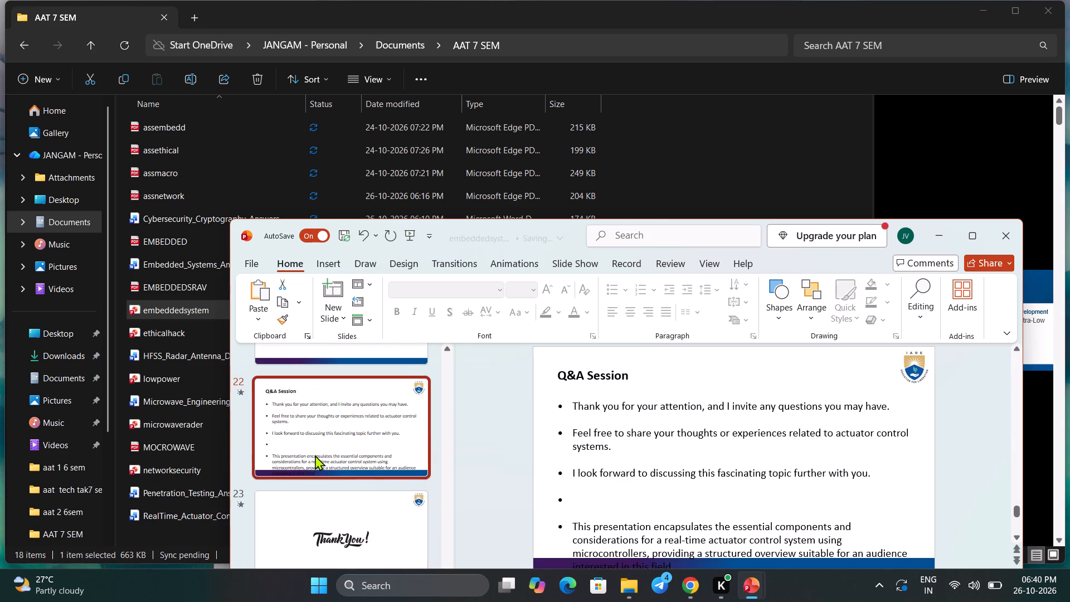
pyautogui.press('BackSpace')
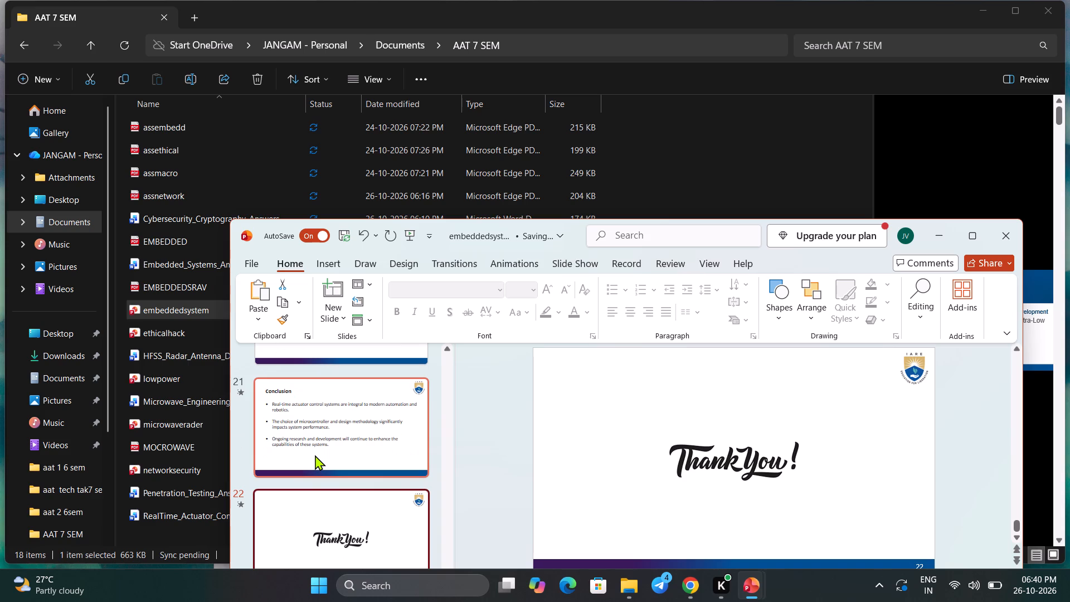
# Replace the topic title on slide 1 with slide 2's copied title, Real-Time Actuator Control System Using Microcontroller.
pyautogui.scroll(13, 315, 455)
pyautogui.click(348, 428)
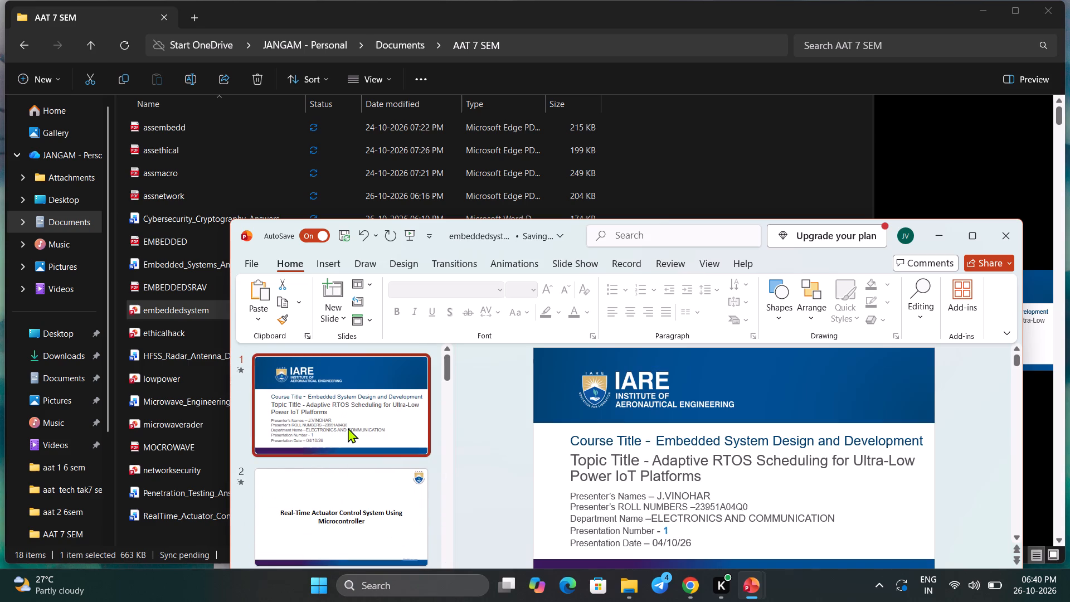
pyautogui.click(339, 528)
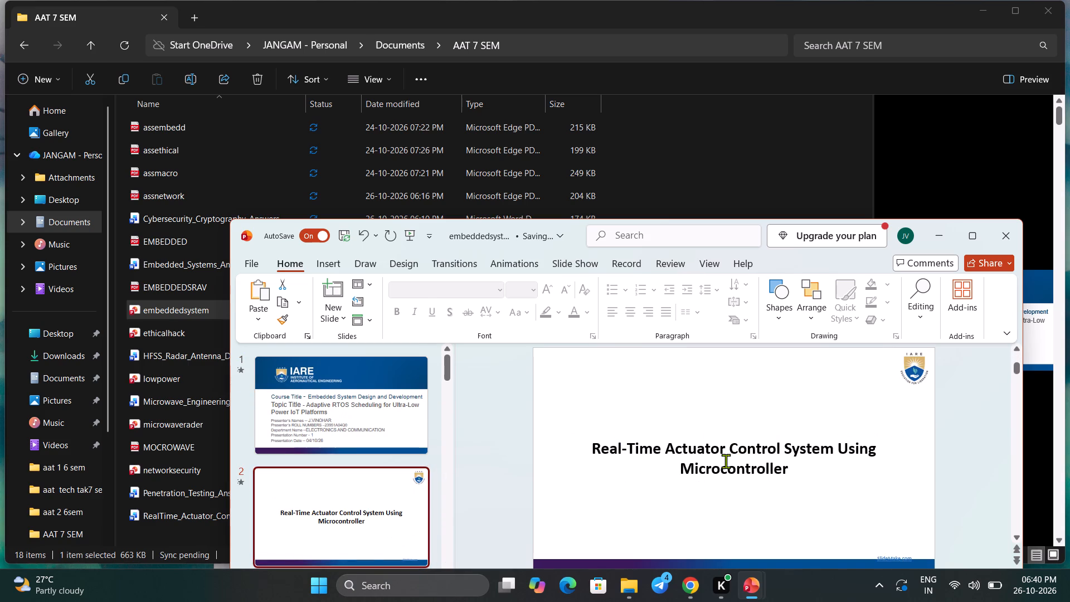
pyautogui.click(726, 461)
pyautogui.hotkey('ctrl', 'a')
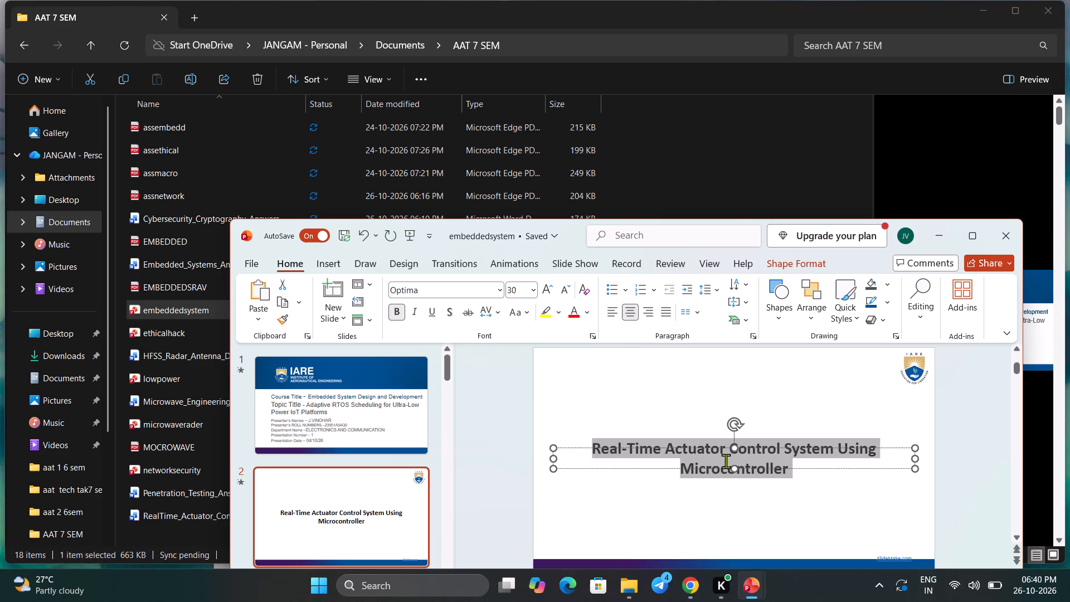
pyautogui.hotkey('ctrl', 'c')
pyautogui.click(396, 422)
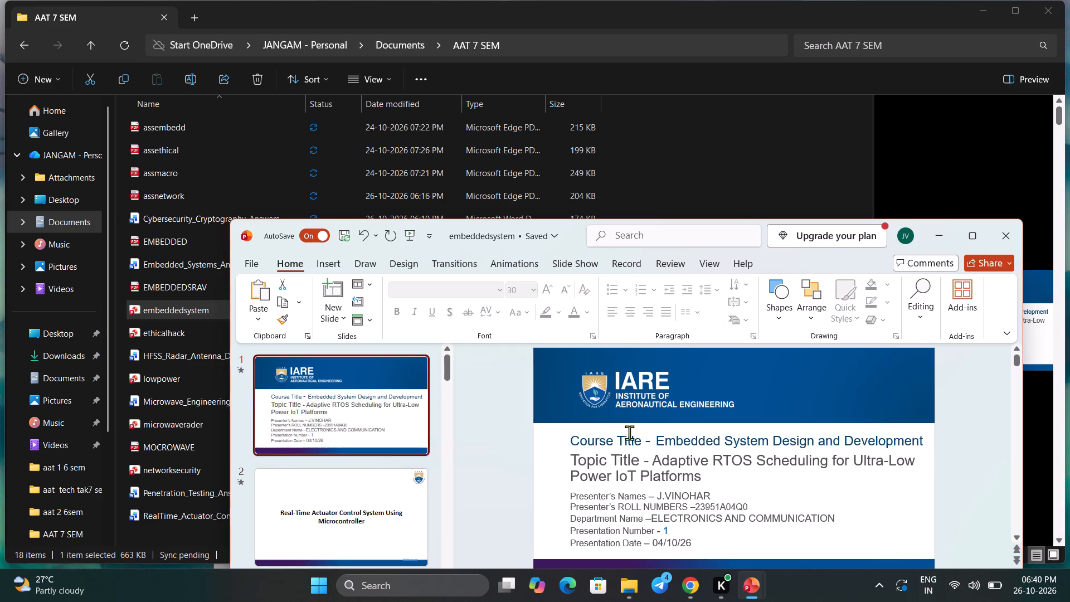
pyautogui.click(711, 478)
pyautogui.moveTo(711, 478); pyautogui.dragTo(682, 462)
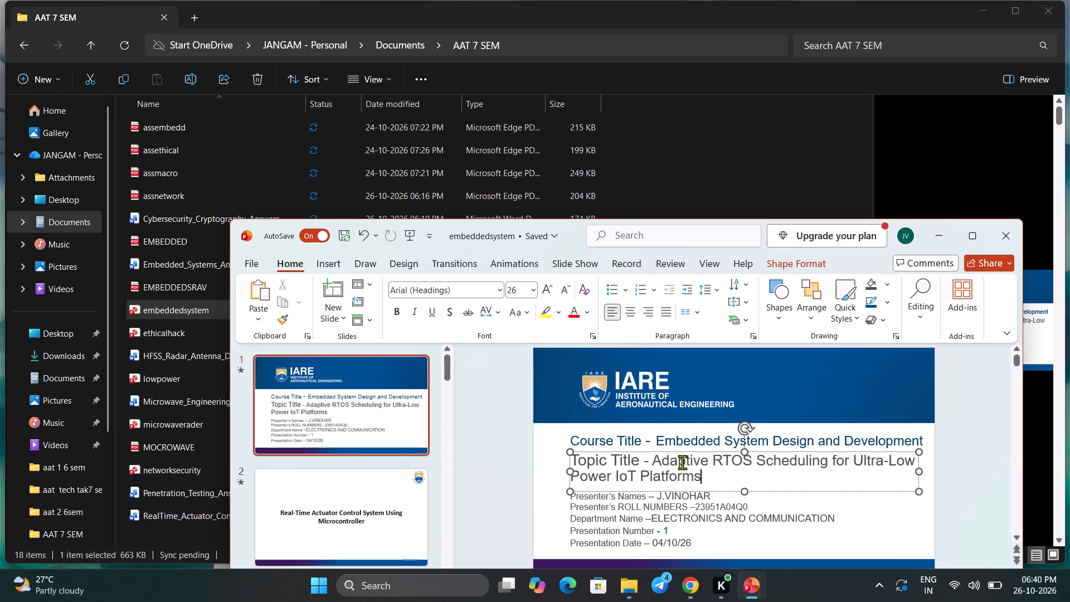
pyautogui.moveTo(682, 462); pyautogui.dragTo(660, 458)
pyautogui.hotkey('ctrl', 'v')
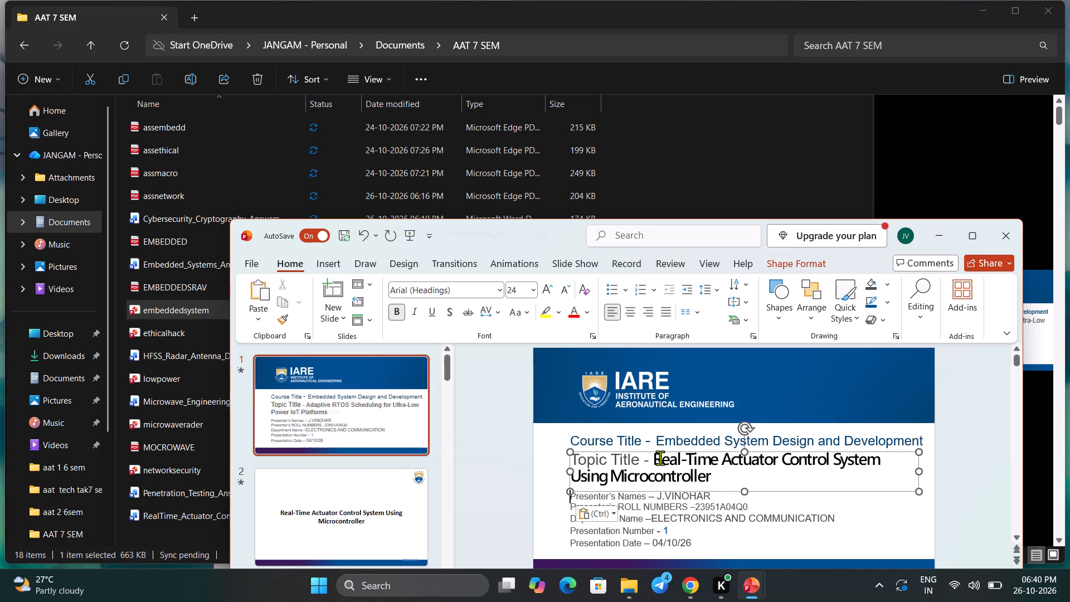
# Format the pasted topic title text on slide 1 as Arial (Headings), 24 pt, without bold.
pyautogui.moveTo(716, 482); pyautogui.dragTo(664, 465)
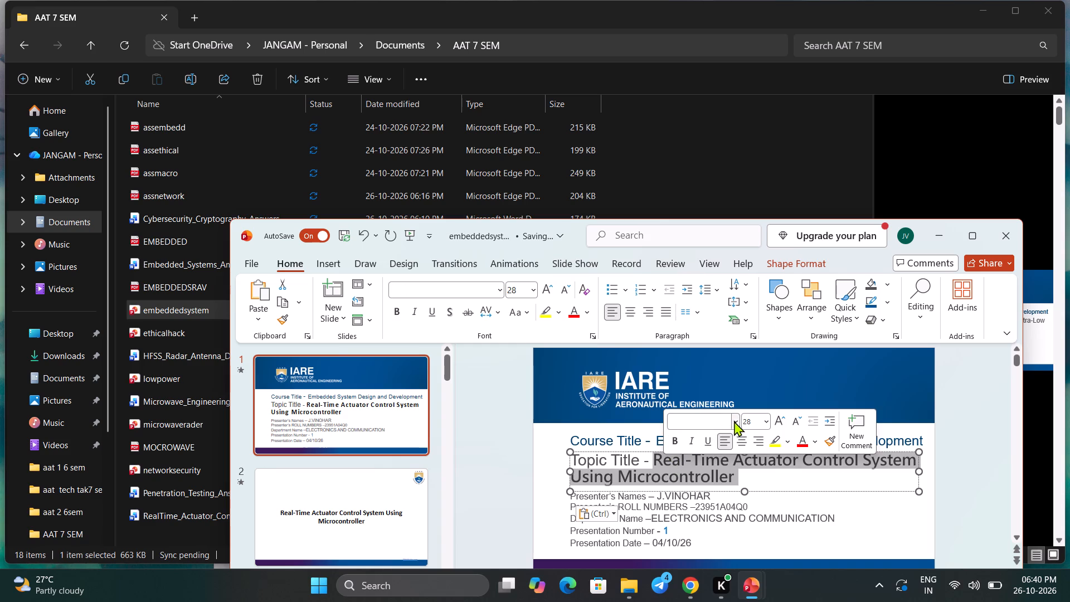
pyautogui.click(735, 421)
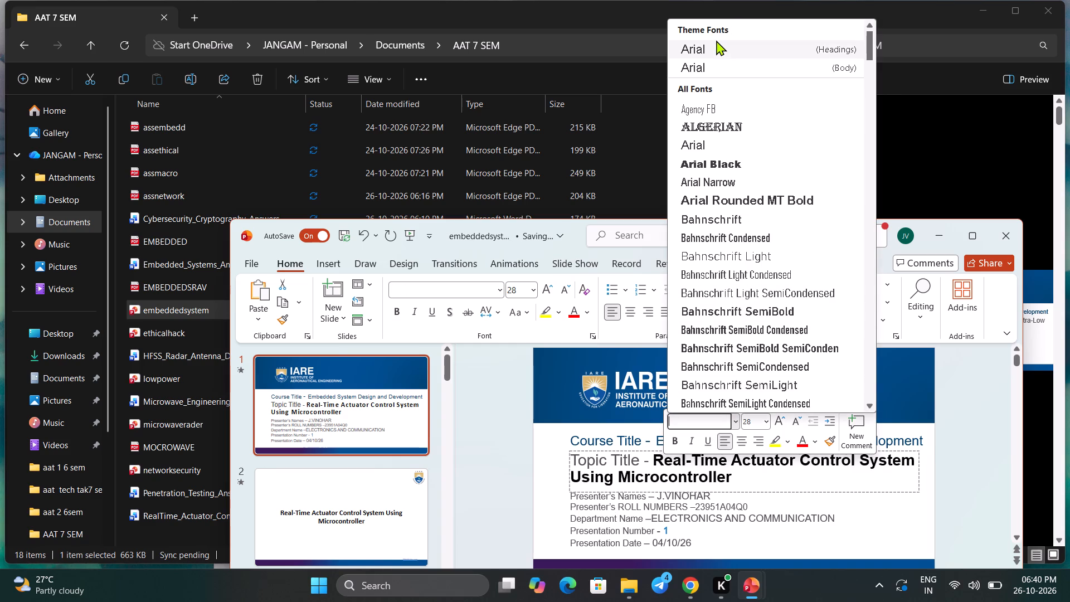
pyautogui.click(716, 40)
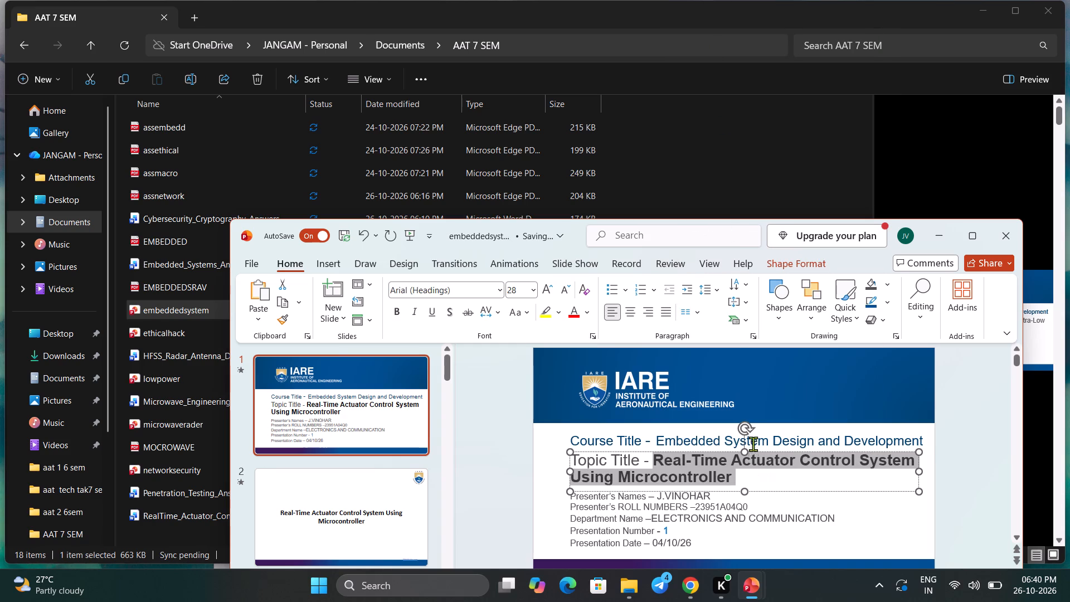
pyautogui.click(531, 289)
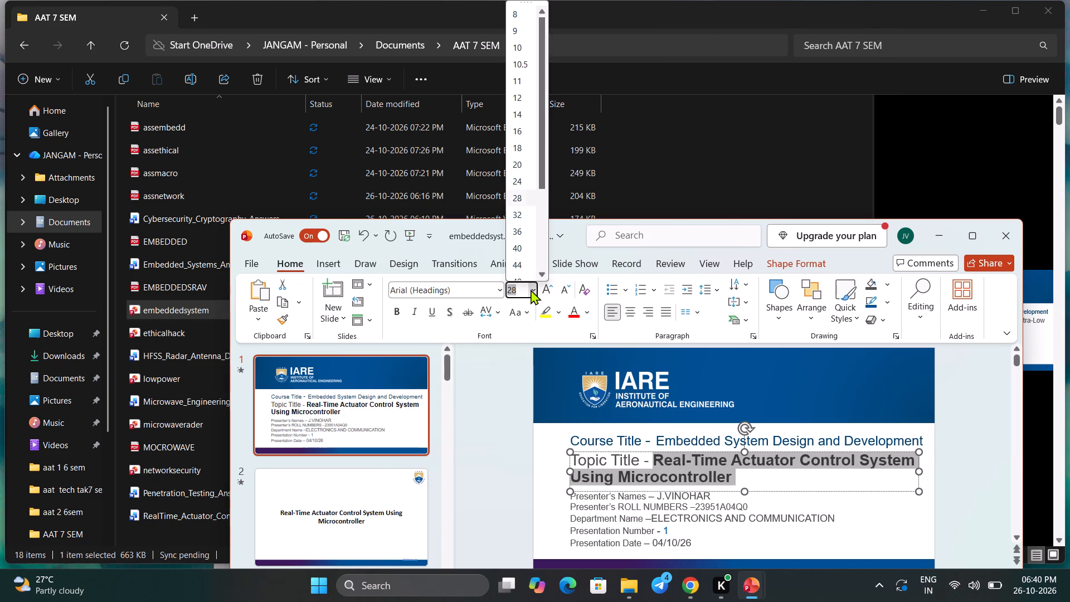
pyautogui.click(514, 179)
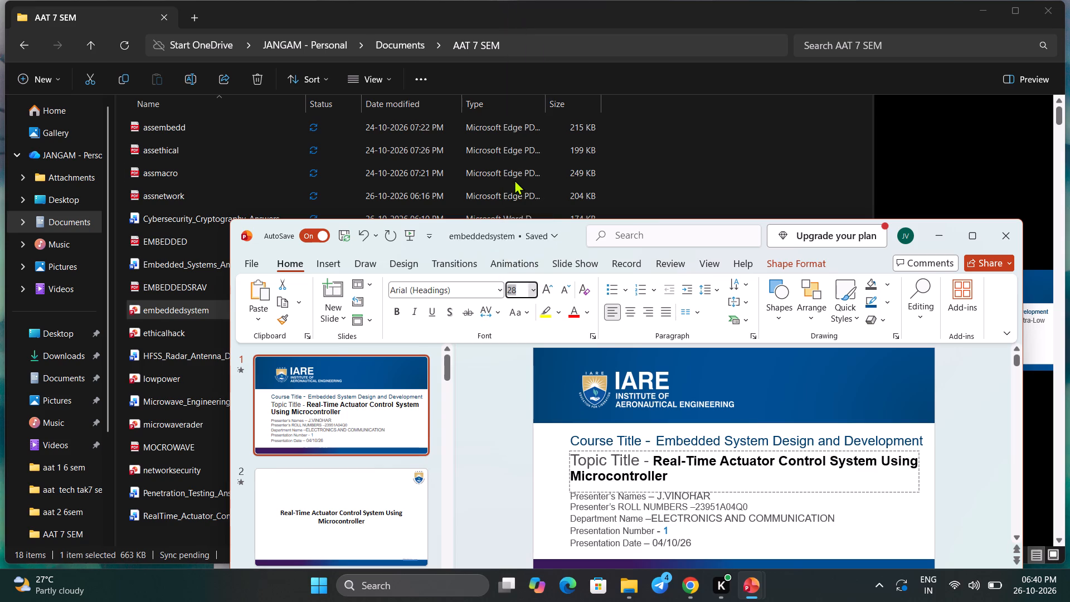
pyautogui.click(395, 312)
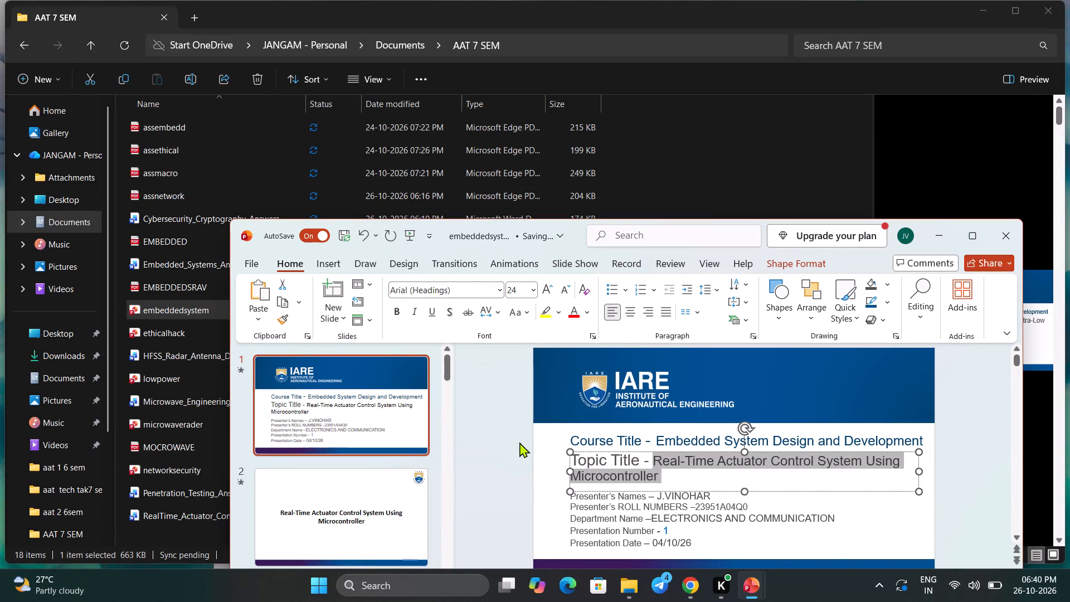
pyautogui.click(519, 442)
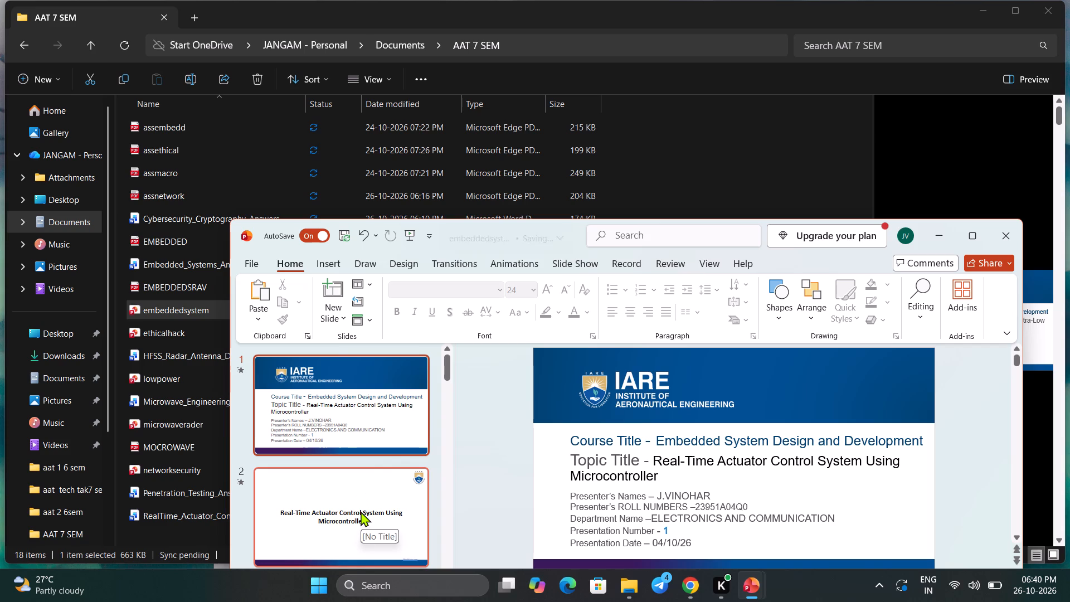
# Save the embeddedsystem presentation after a check down to the Thank You slide, and close it.
pyautogui.scroll(-19, 361, 511)
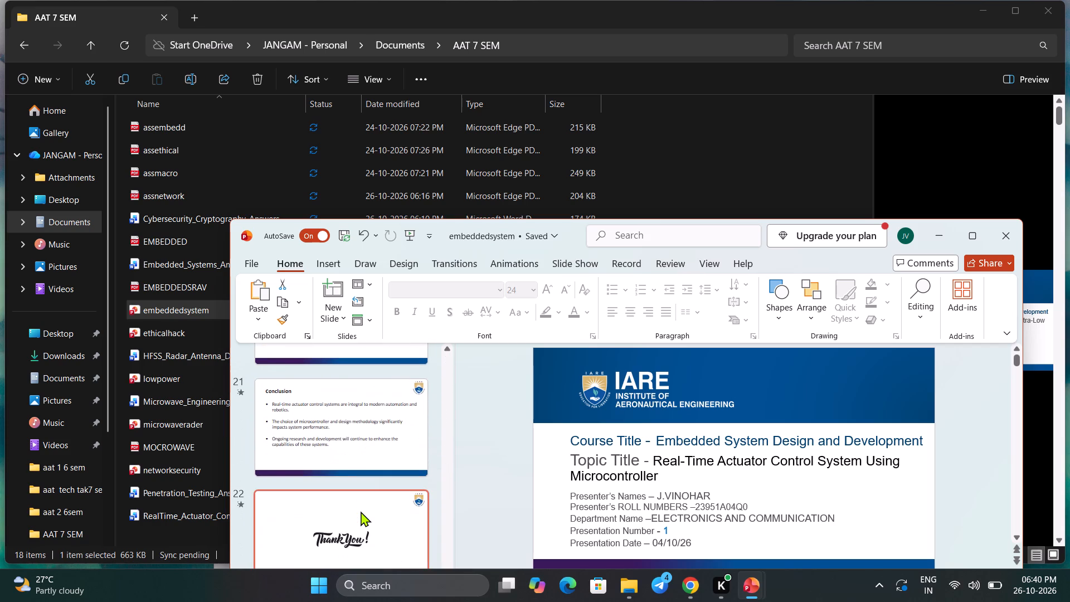
pyautogui.hotkey('ctrl', 's')
pyautogui.hotkey('ctrl', 's')
pyautogui.click(1006, 236)
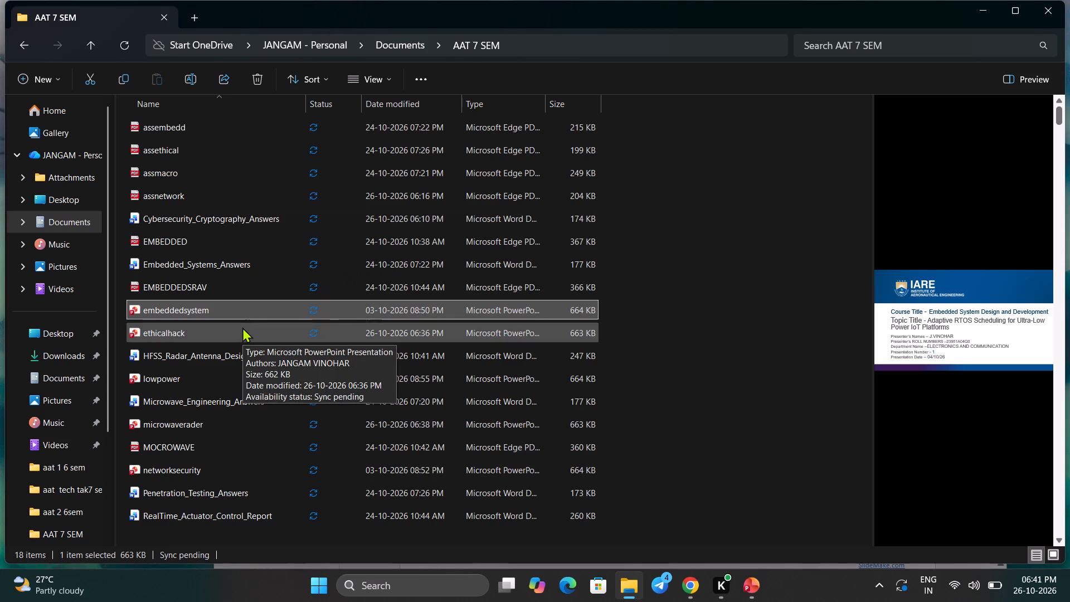
# Check the ethicalhack and lowpower presentations in the AAT 7 SEM folder for their current topics and dates.
pyautogui.doubleClick(242, 327)
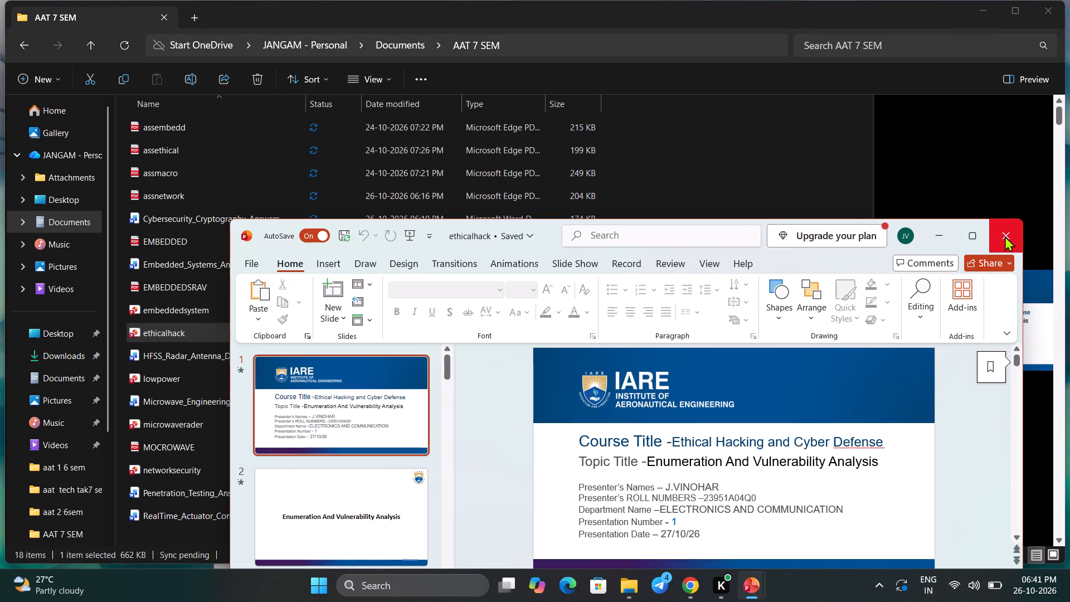
pyautogui.click(1005, 236)
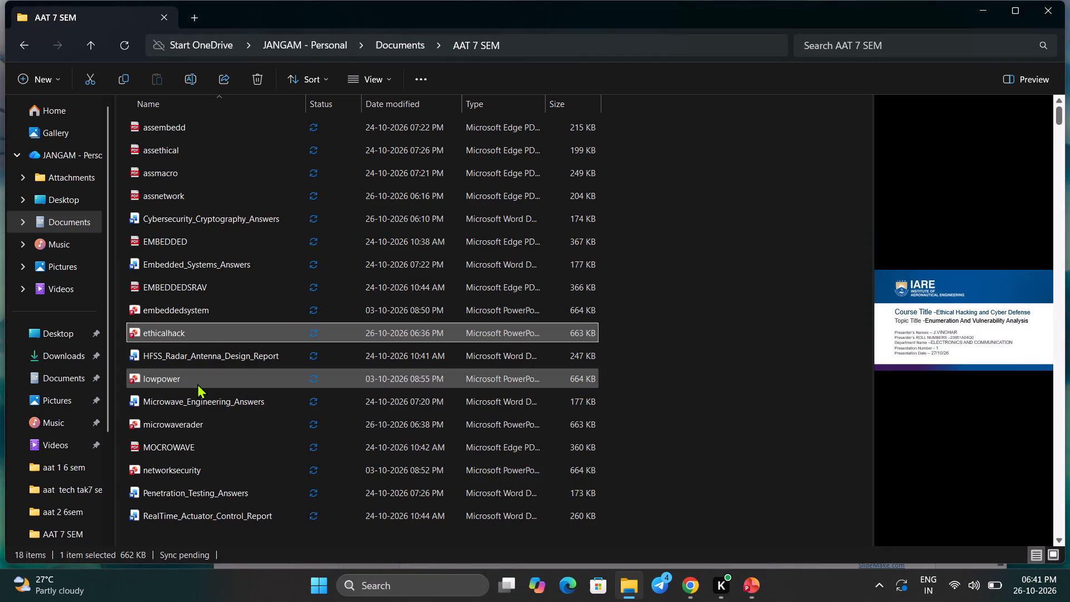
pyautogui.doubleClick(197, 383)
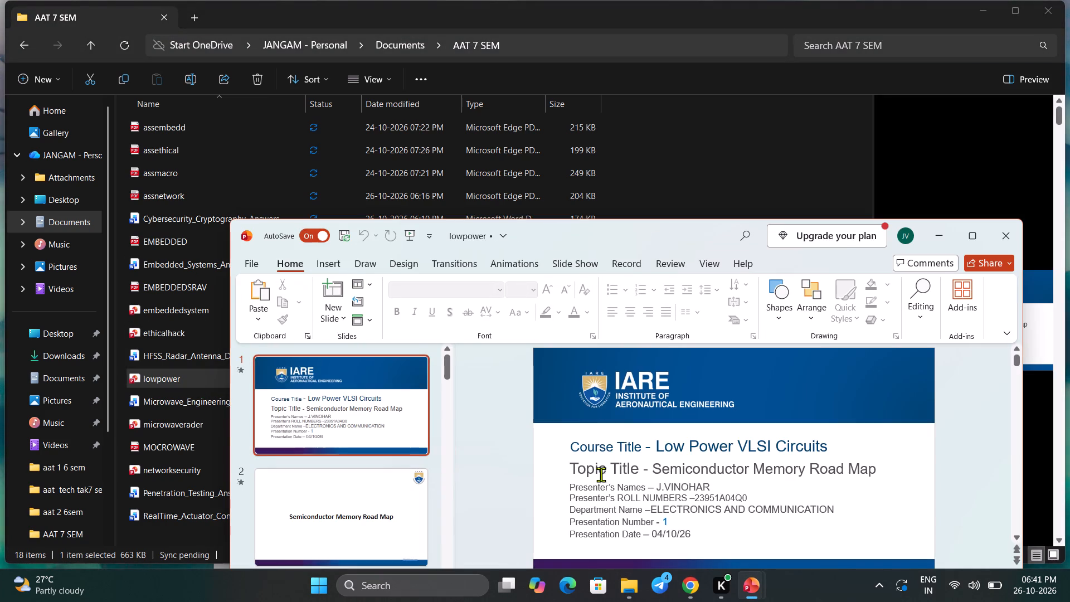
pyautogui.scroll(-1, 602, 474)
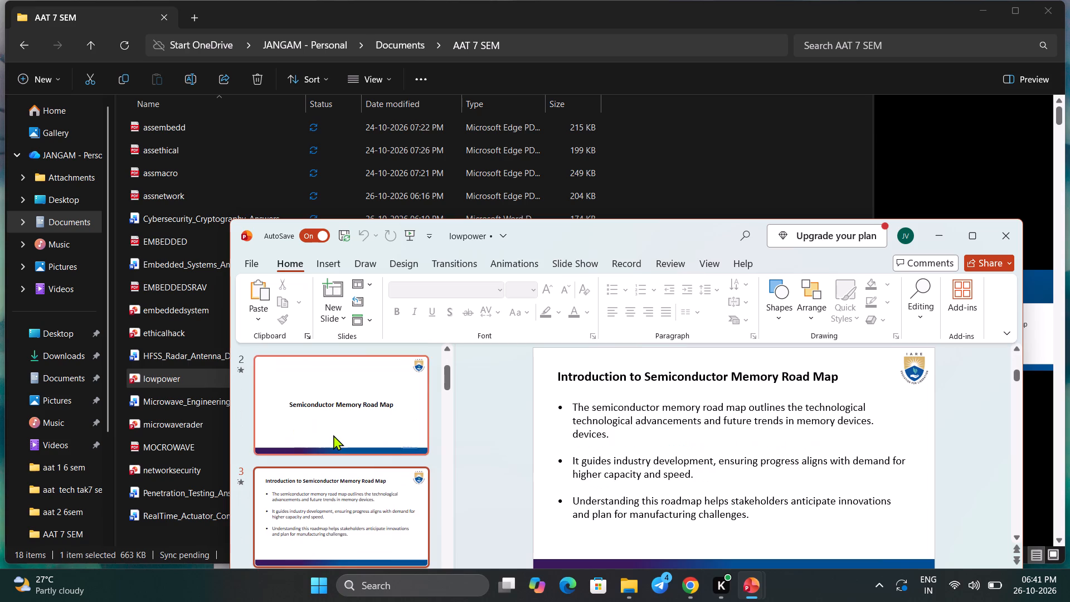
pyautogui.scroll(12, 333, 435)
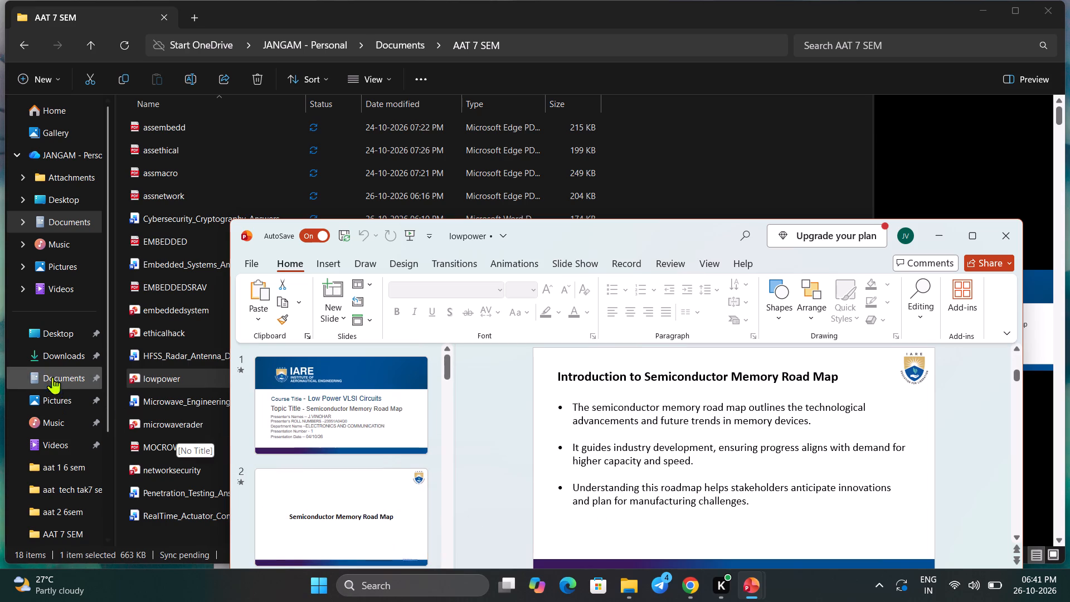
# Switch to Chrome and open the IARE portal's AAT (Concept Video) page to read the Low Power VLSI Circuits question.
pyautogui.click(670, 502)
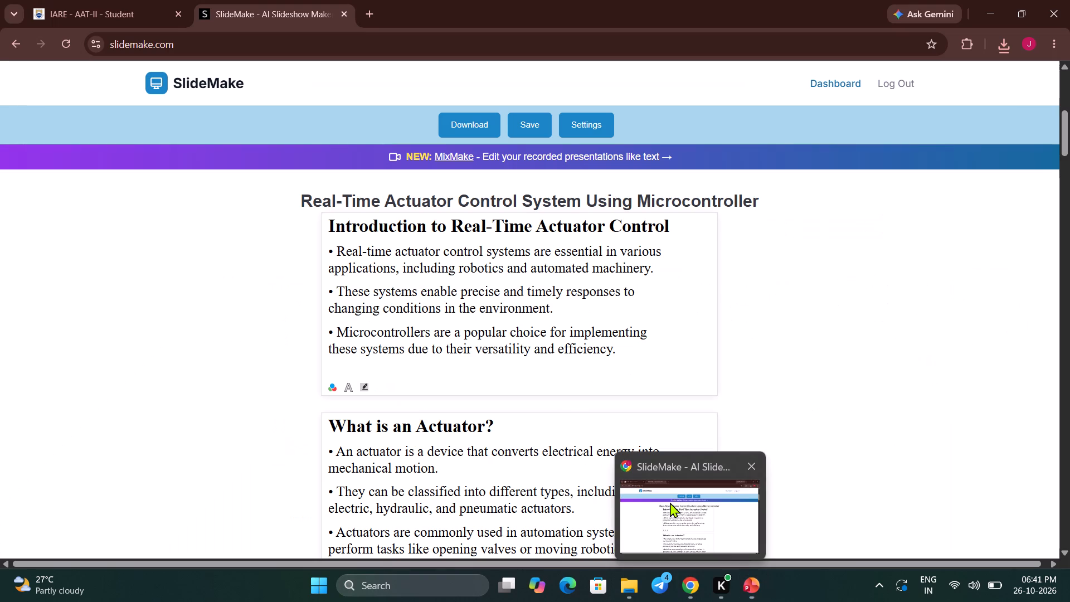
pyautogui.click(81, 12)
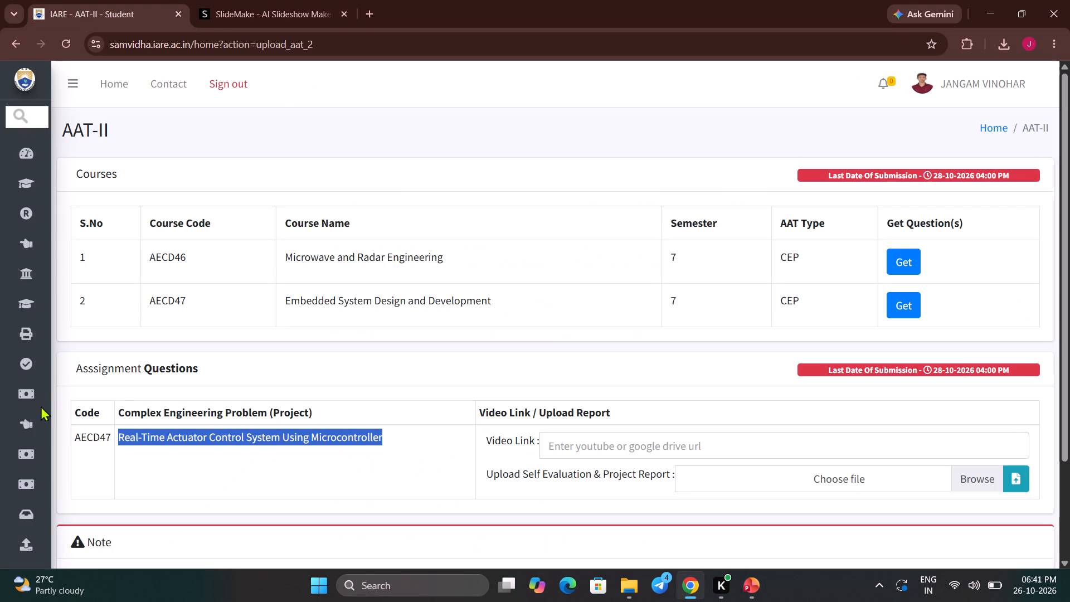
pyautogui.scroll(-3, 29, 452)
pyautogui.click(123, 484)
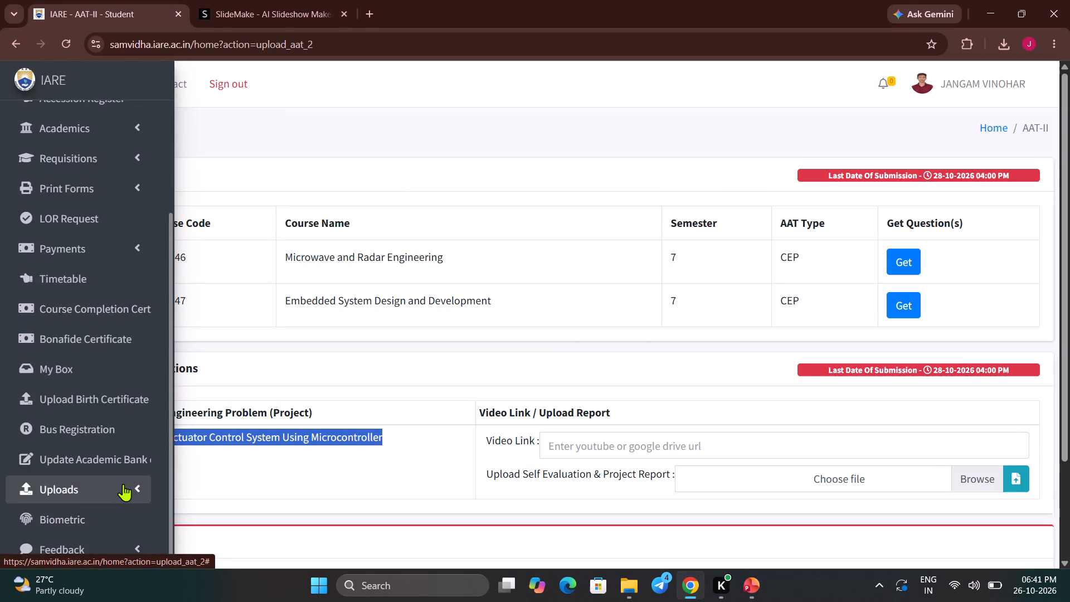
pyautogui.scroll(-4, 123, 484)
pyautogui.click(89, 433)
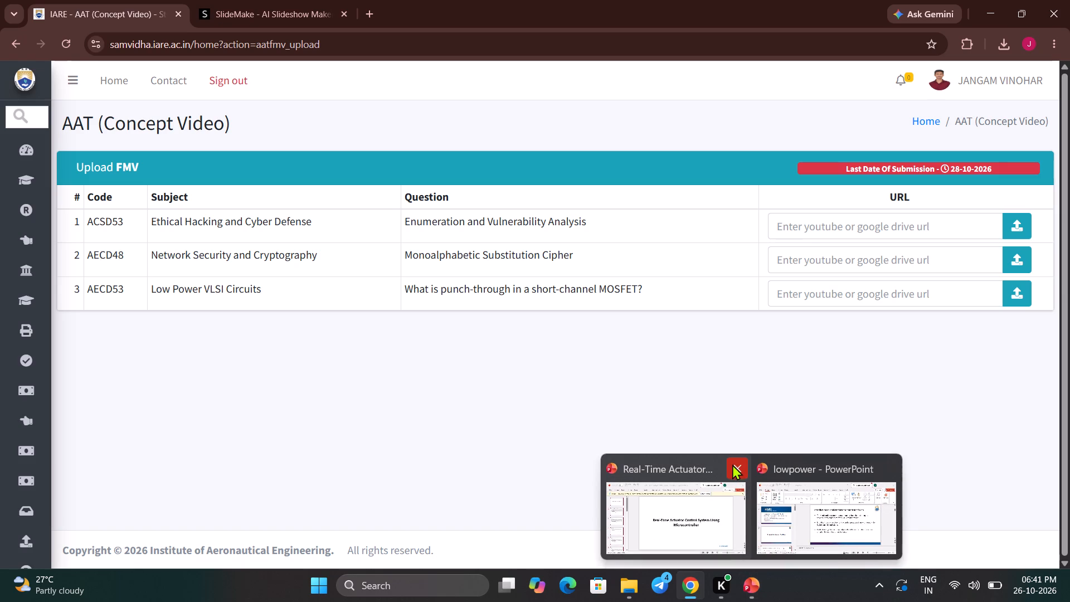
# Close the Real-Time Actuator Control System and lowpower presentations, and reopen lowpower from the AAT 7 SEM folder.
pyautogui.click(732, 464)
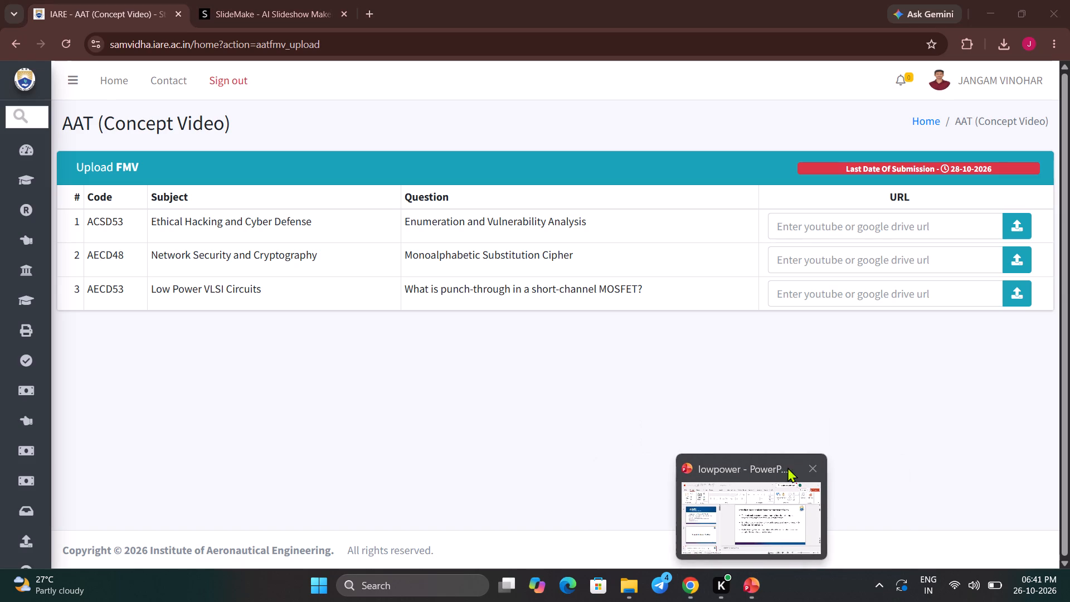
pyautogui.click(823, 464)
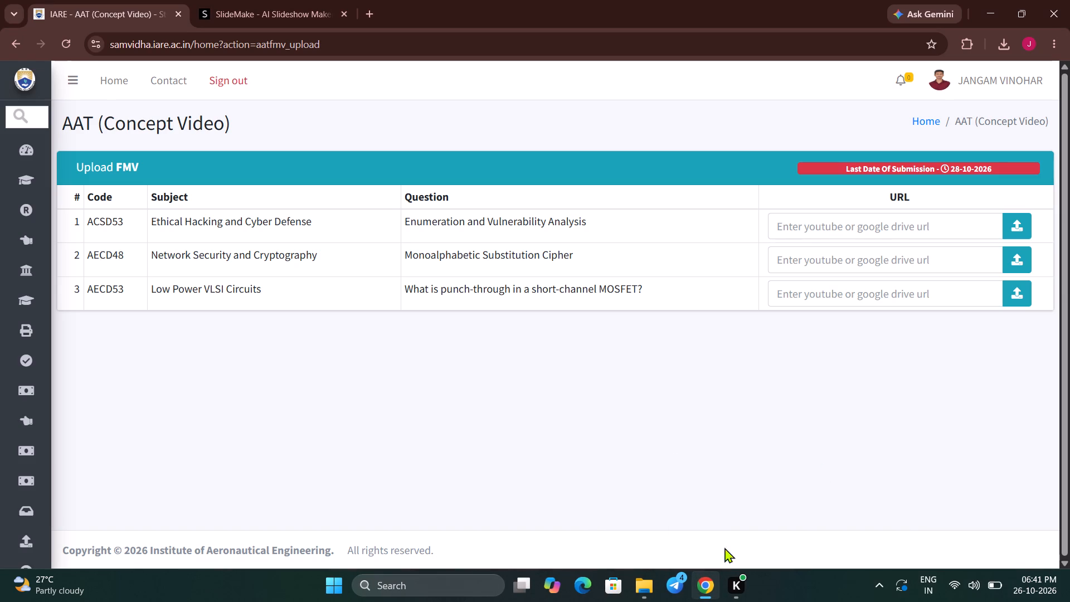
pyautogui.click(667, 505)
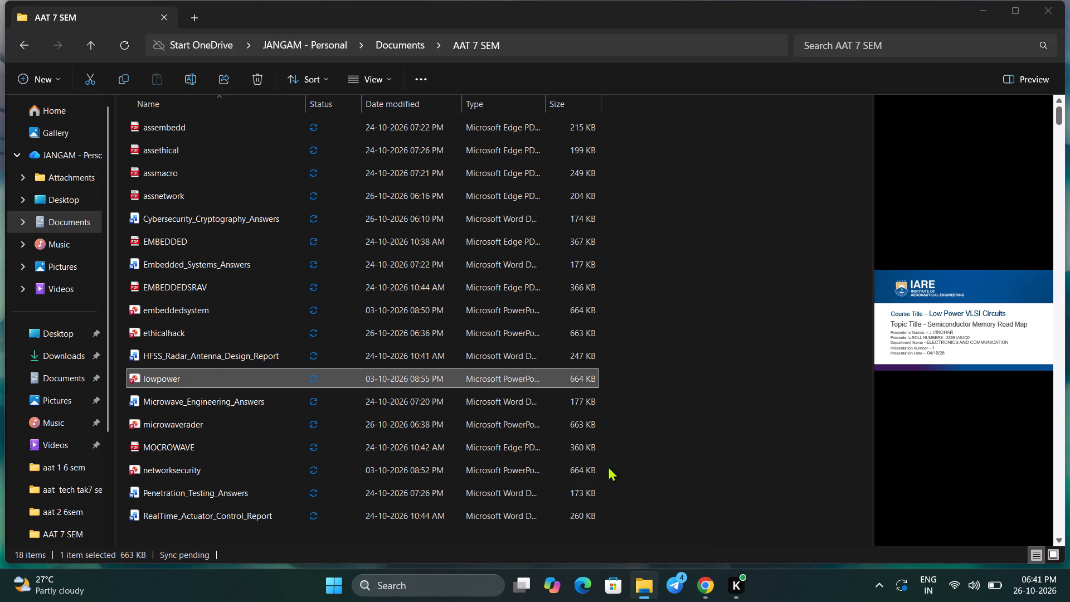
pyautogui.doubleClick(215, 372)
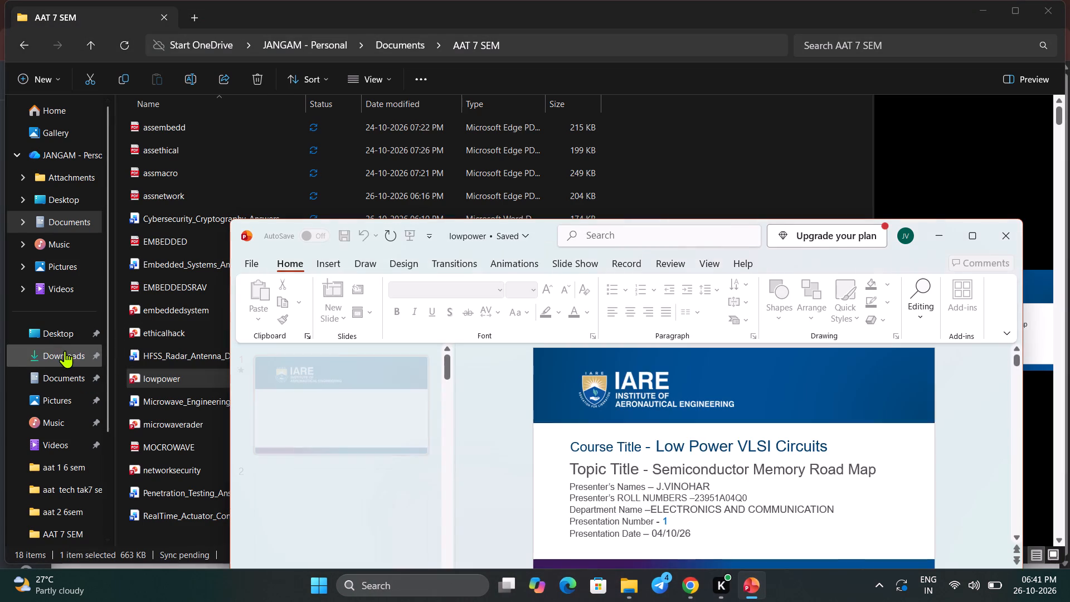
# Open the What Is Punch-through In A Short-channel MOSFET presentation from Downloads, copy all its slides, and close it.
pyautogui.click(65, 351)
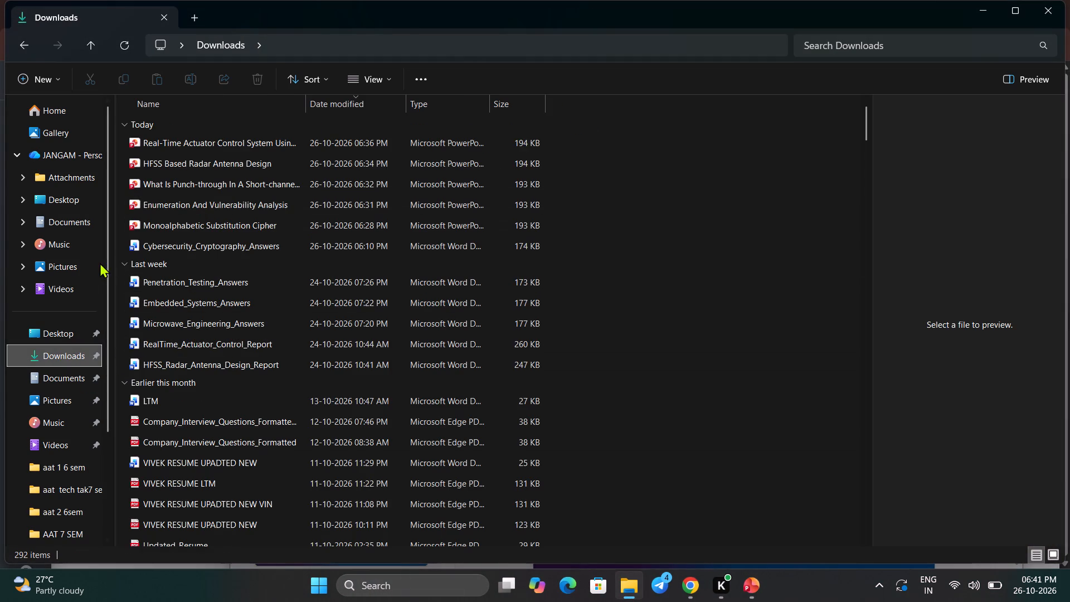
pyautogui.doubleClick(222, 183)
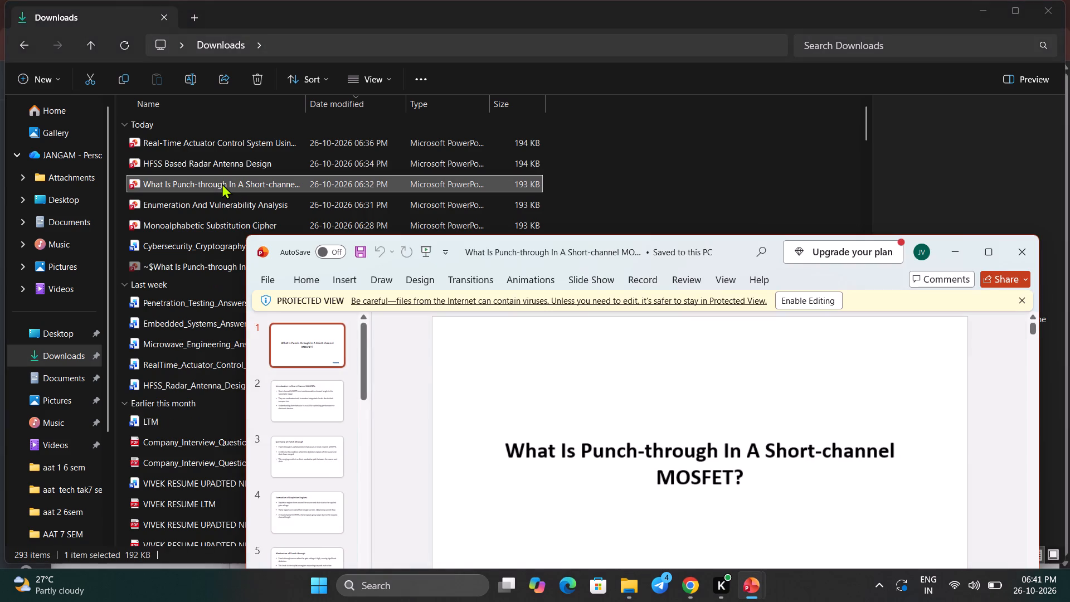
pyautogui.click(310, 361)
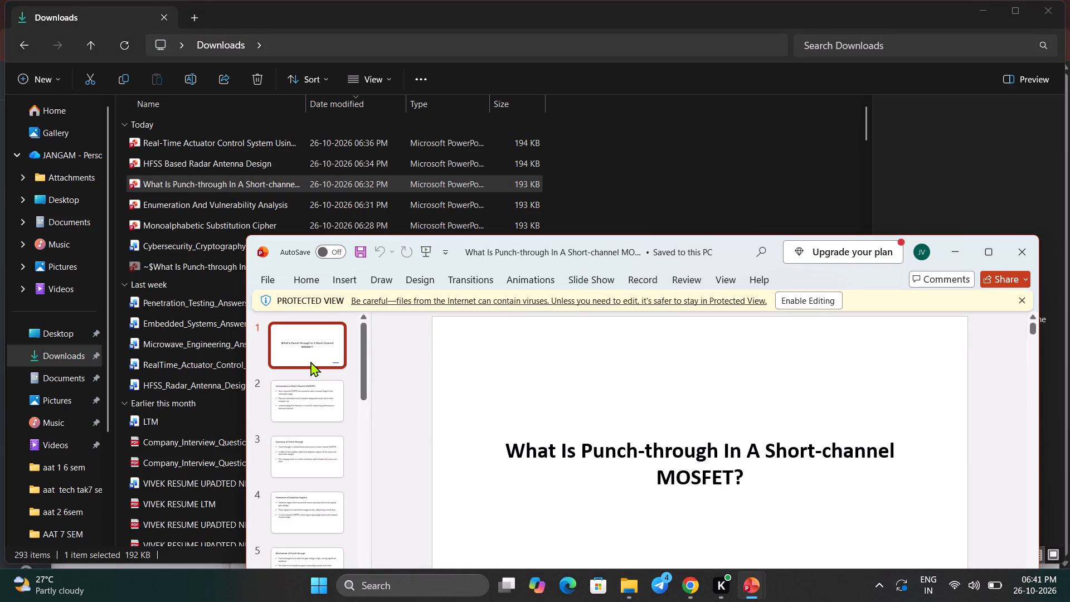
pyautogui.hotkey('ctrl', 'a')
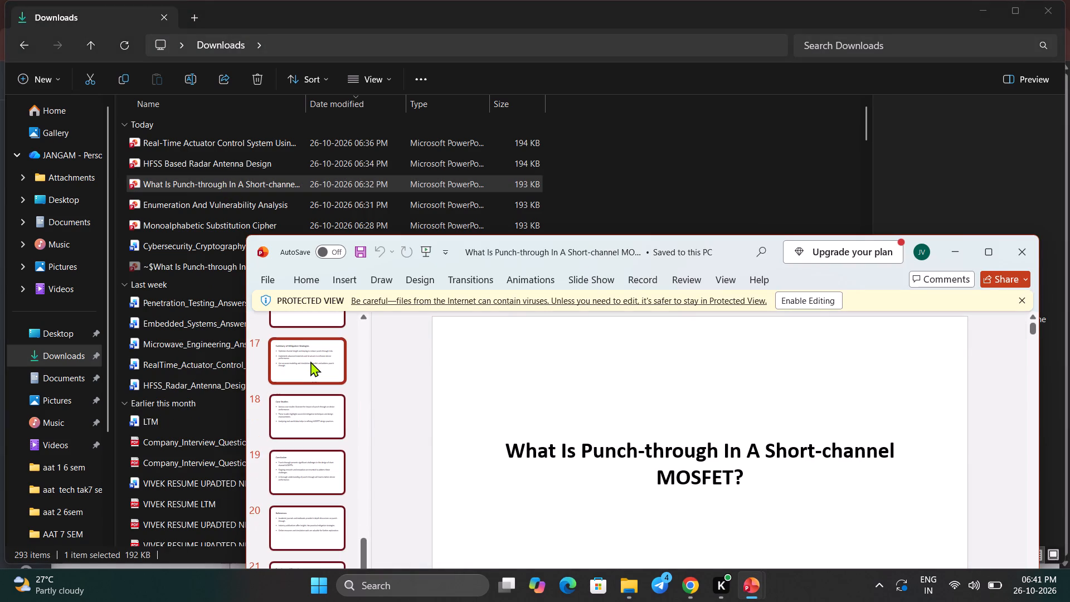
pyautogui.hotkey('ctrl', 'c')
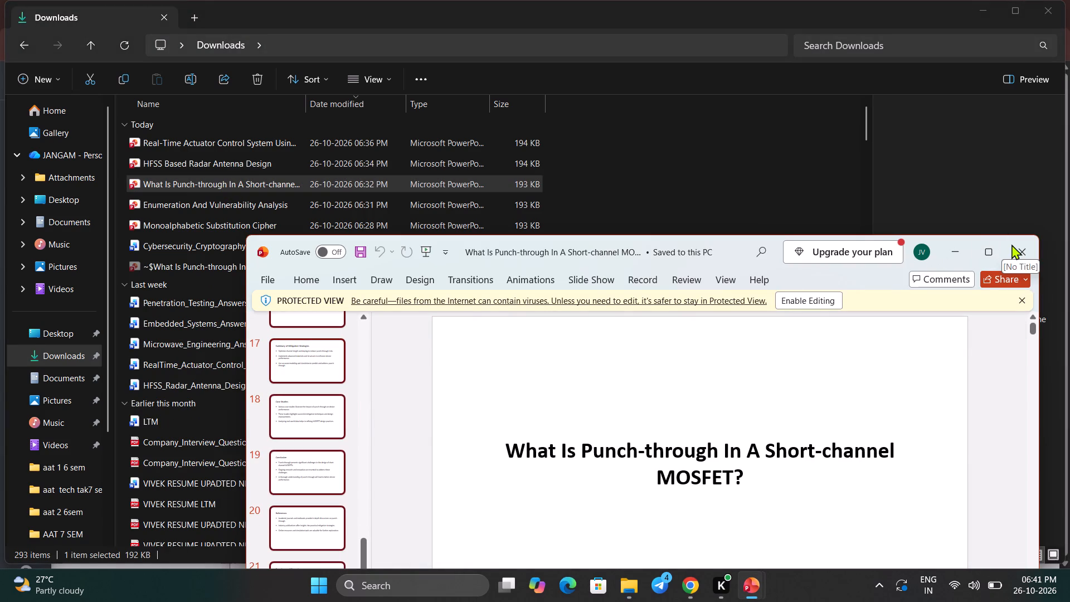
pyautogui.click(1011, 244)
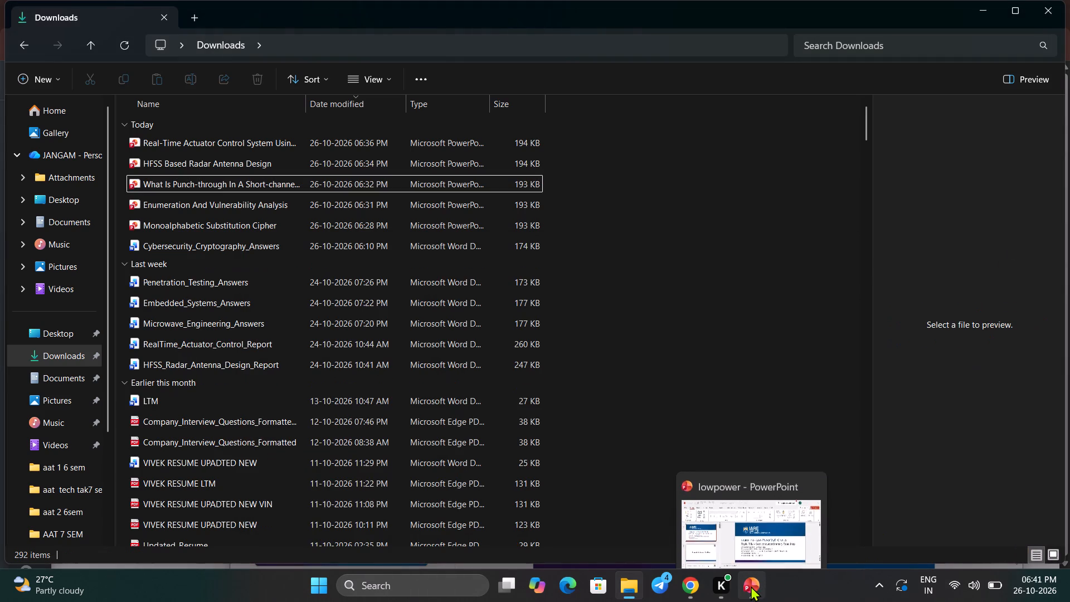
# Reopen the What Is Punch-through In A Short-channel MOSFET presentation from Downloads.
pyautogui.doubleClick(261, 187)
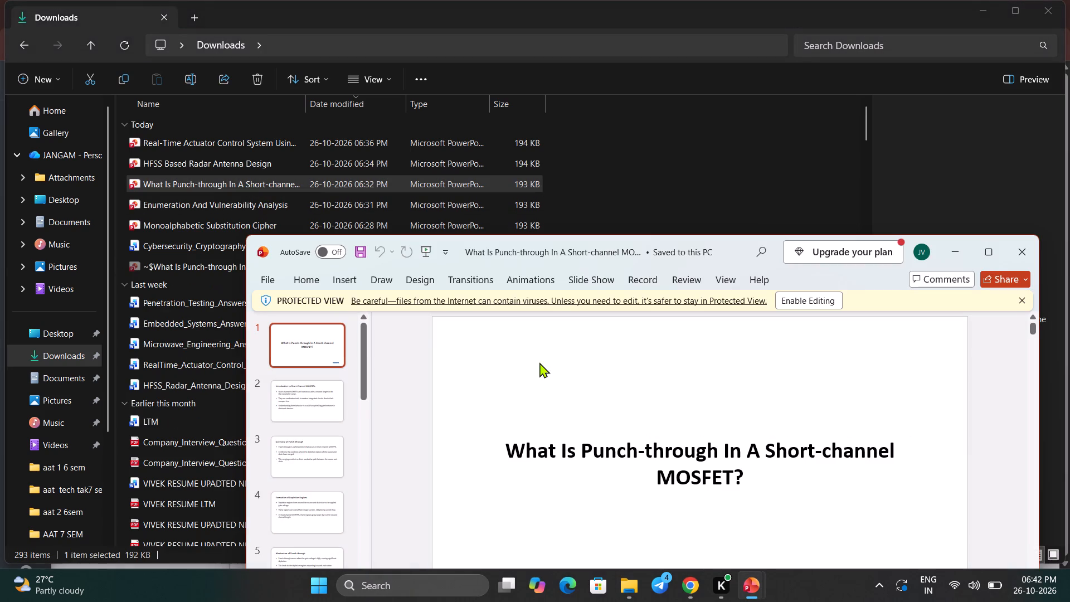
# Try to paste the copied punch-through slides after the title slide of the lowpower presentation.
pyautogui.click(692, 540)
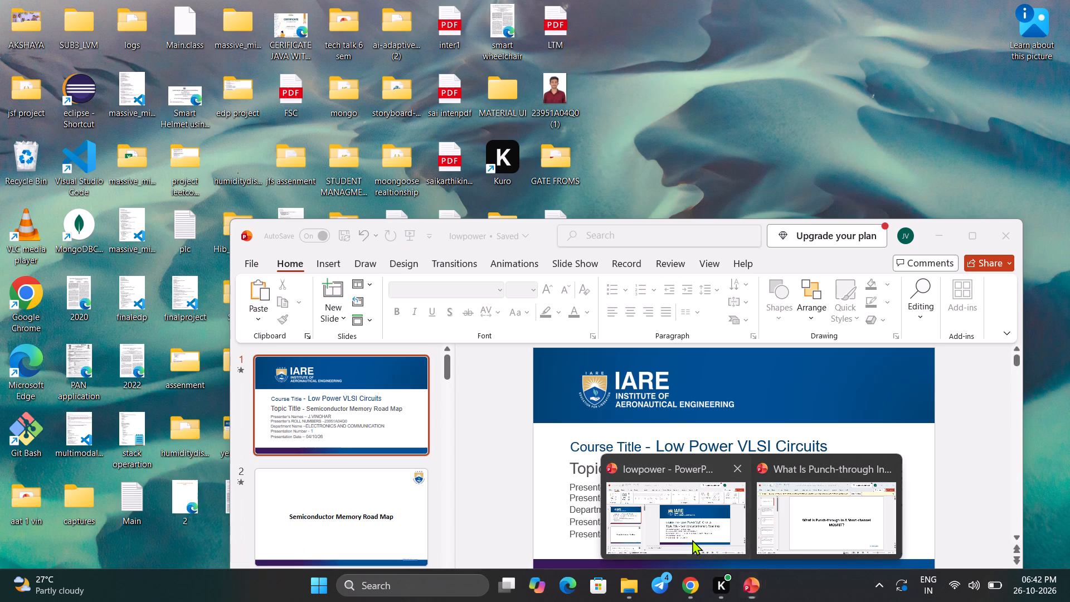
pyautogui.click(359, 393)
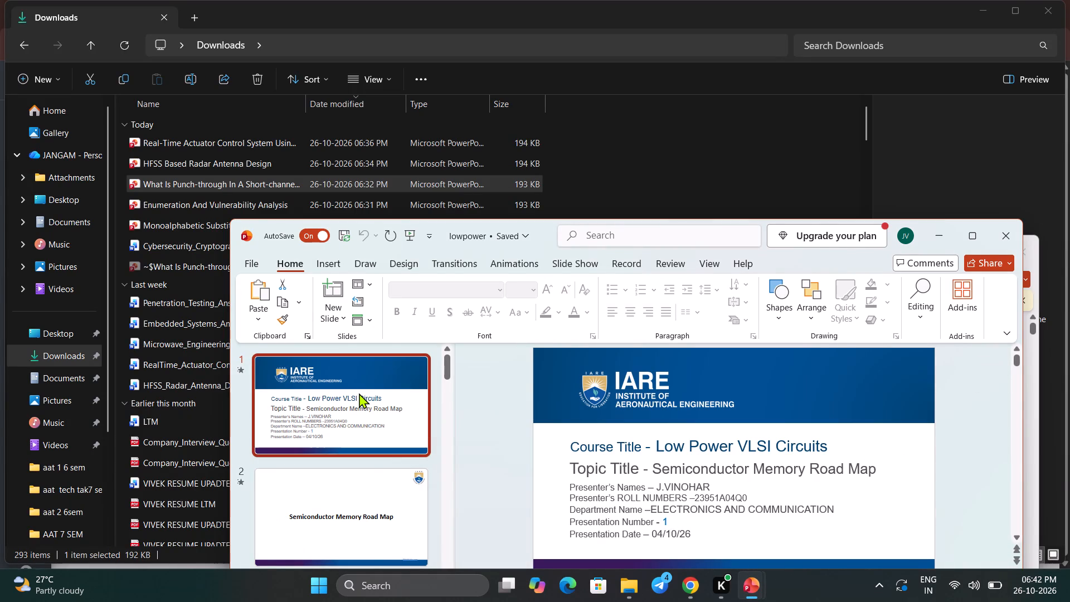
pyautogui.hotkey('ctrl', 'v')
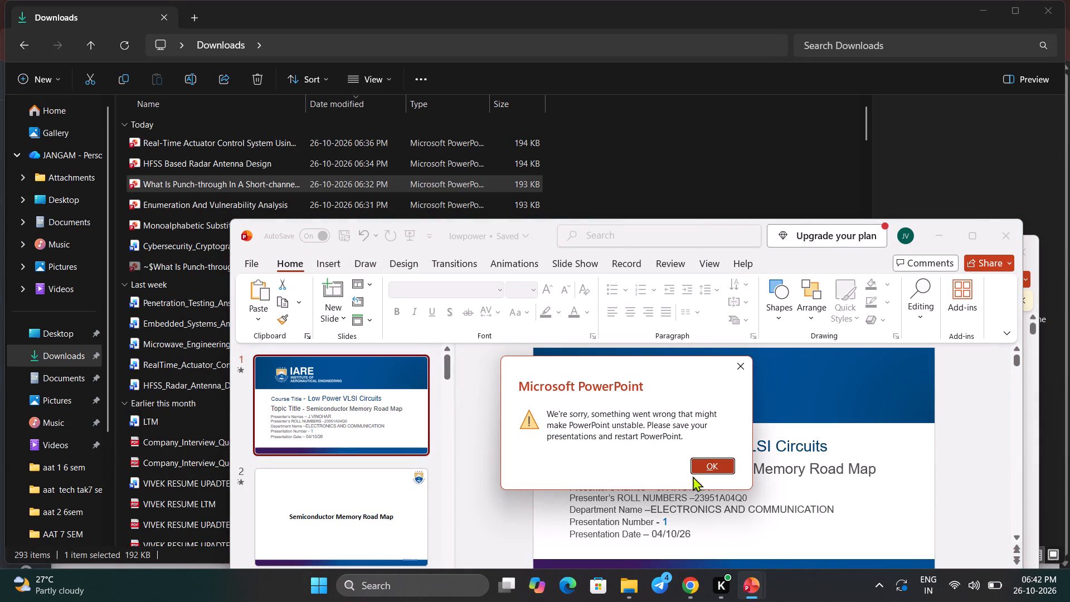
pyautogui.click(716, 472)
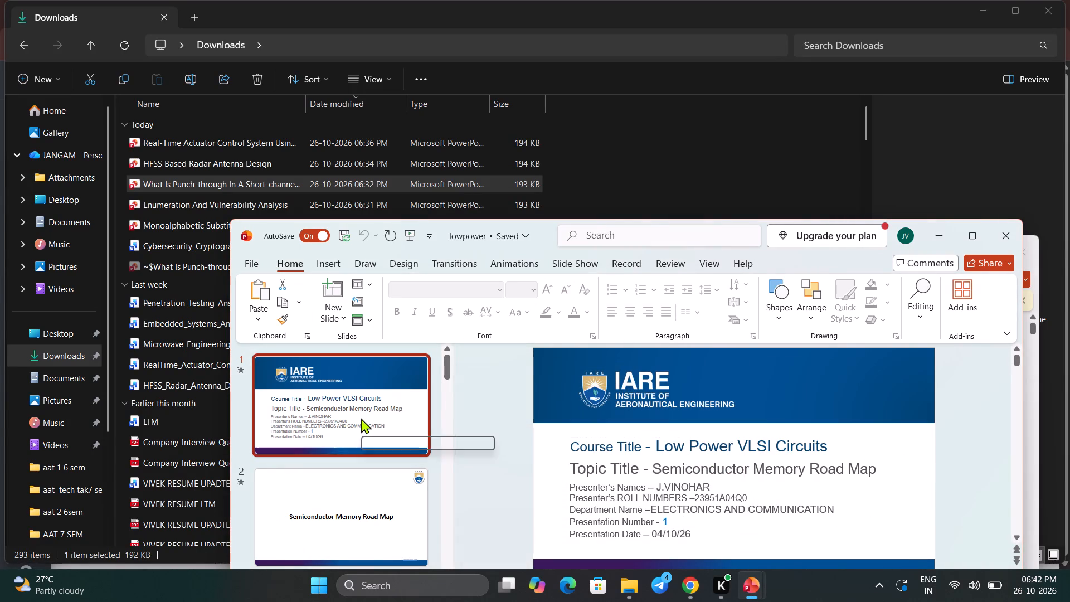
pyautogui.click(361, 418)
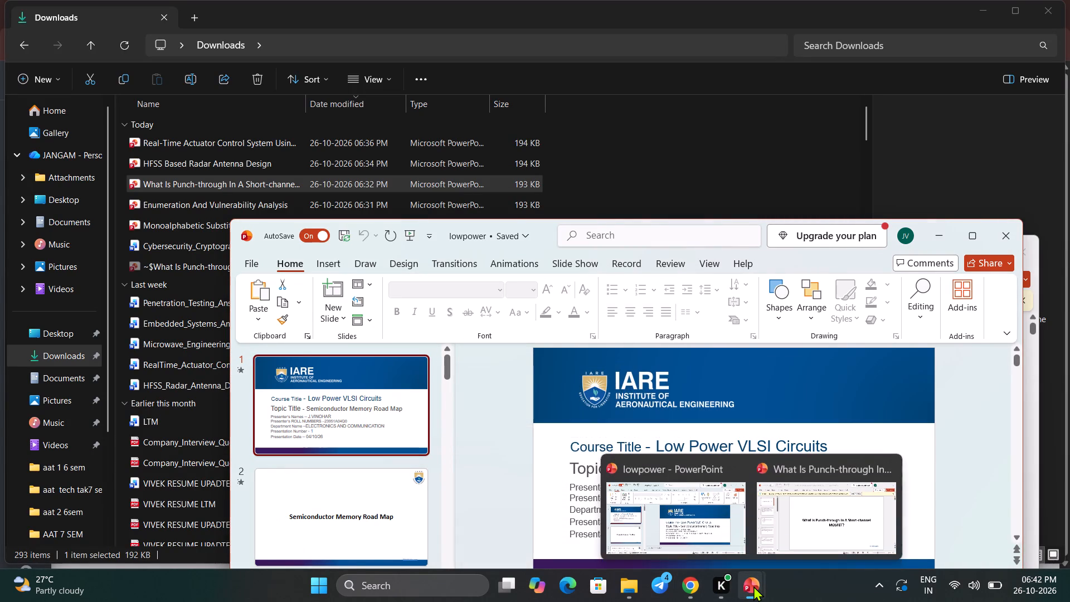
# Copy all slides of the What Is Punch-through In A Short-channel MOSFET presentation again.
pyautogui.click(800, 531)
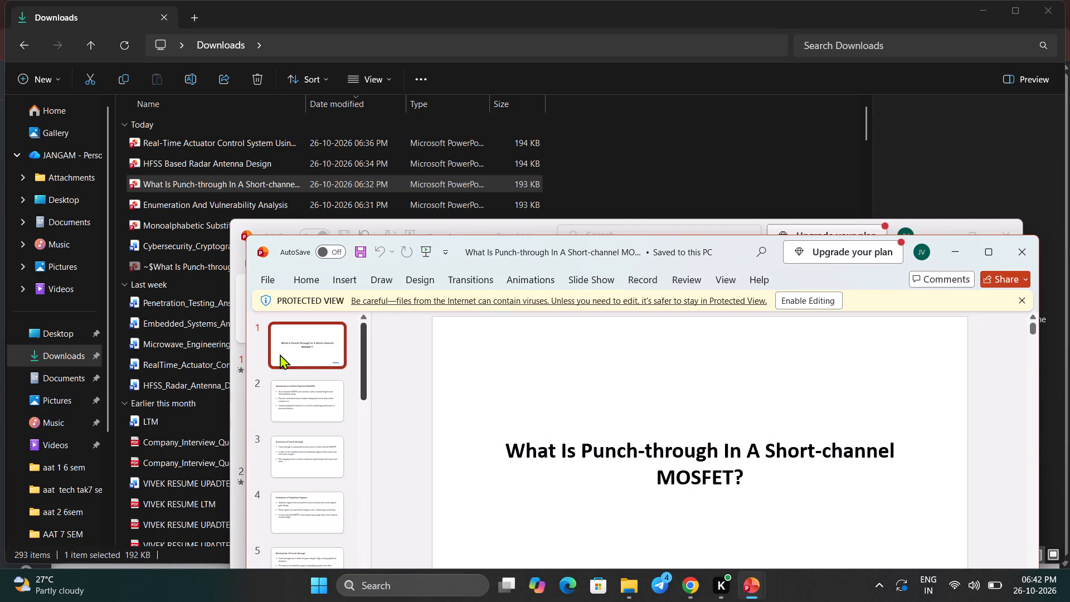
pyautogui.click(308, 358)
pyautogui.hotkey('ctrl', 'a')
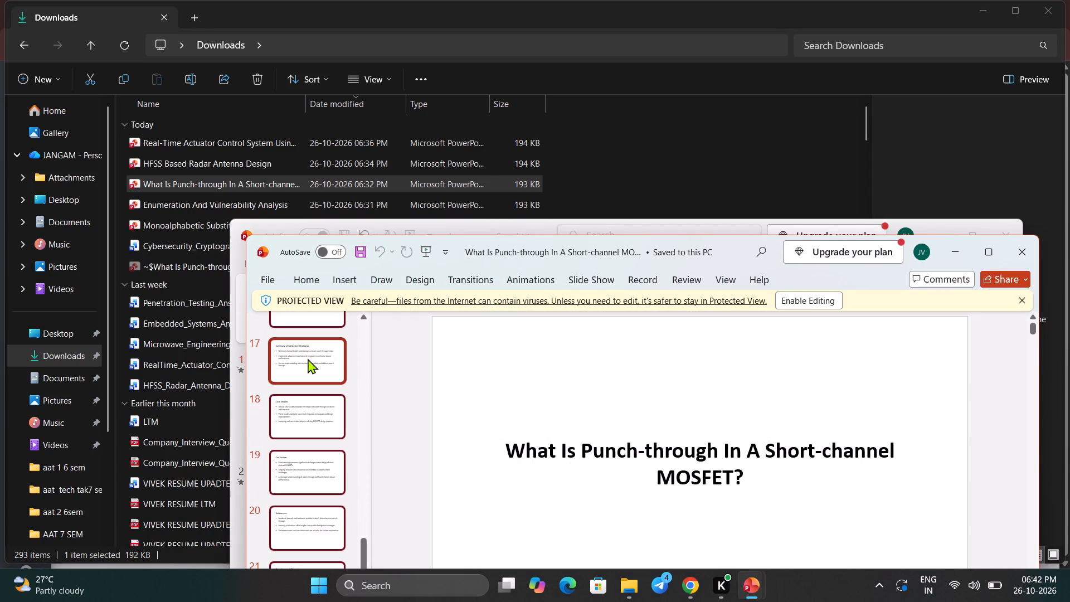
pyautogui.hotkey('ctrl', 'v')
pyautogui.hotkey('ctrl', 'c')
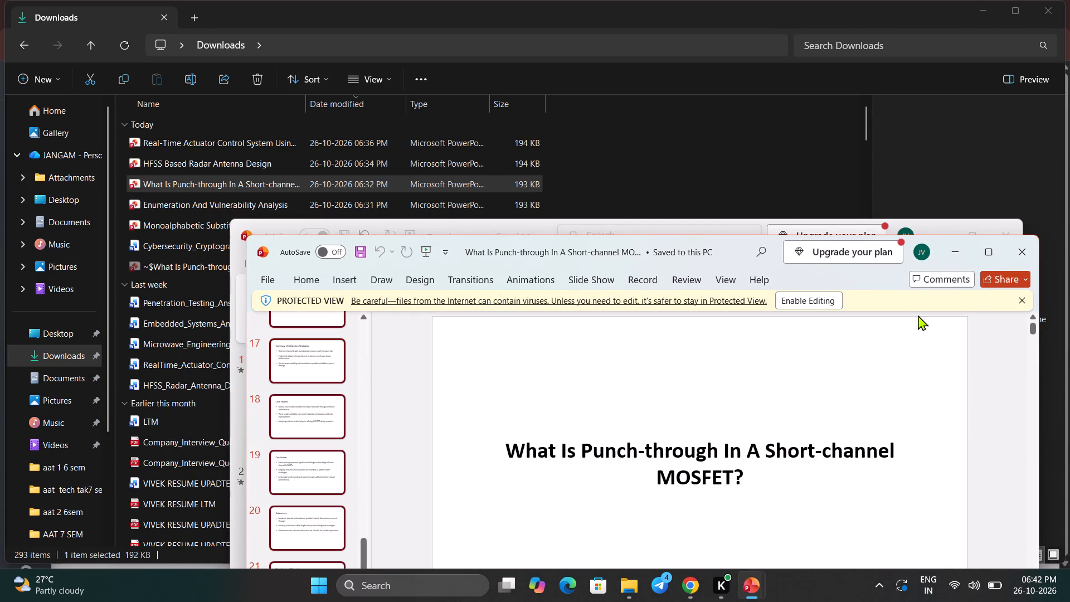
pyautogui.scroll(4, 336, 373)
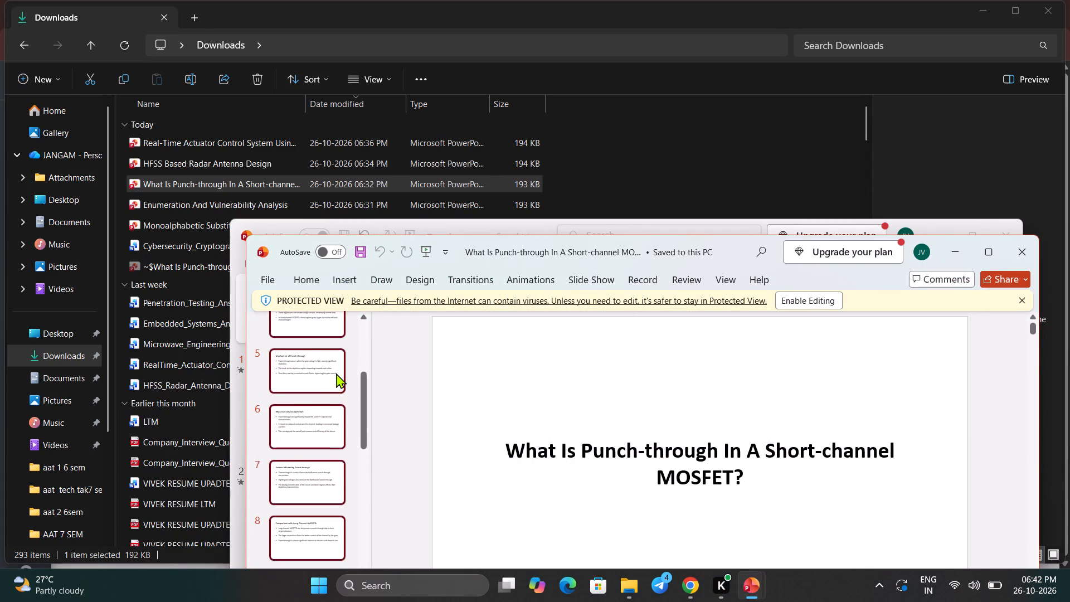
pyautogui.scroll(6, 336, 373)
pyautogui.scroll(-19, 336, 373)
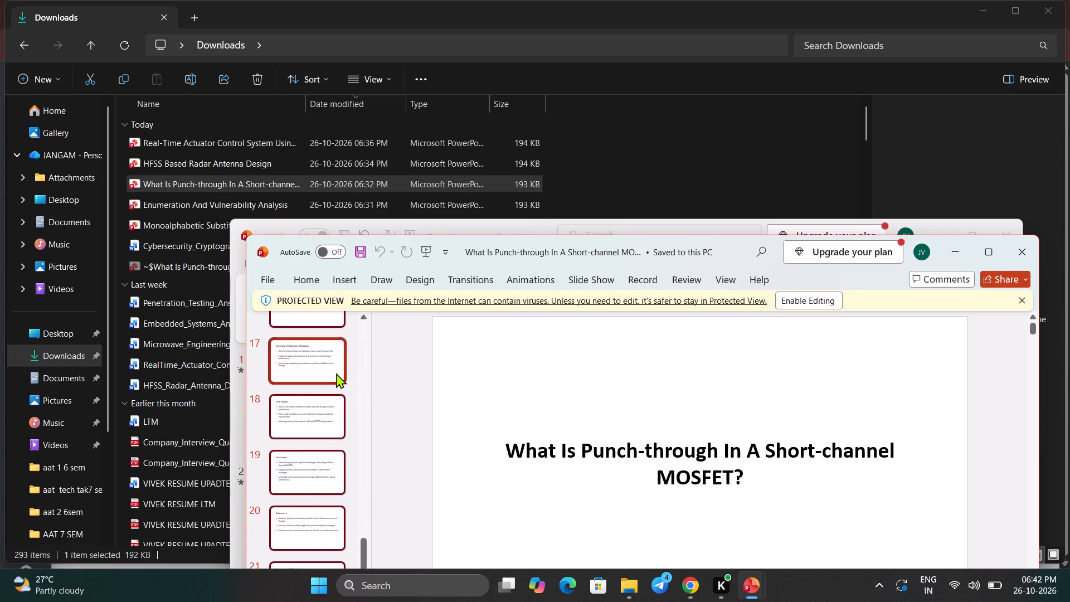
pyautogui.scroll(-20, 336, 373)
# Paste the copied punch-through slides directly after the title slide in the lowpower presentation.
pyautogui.click(667, 229)
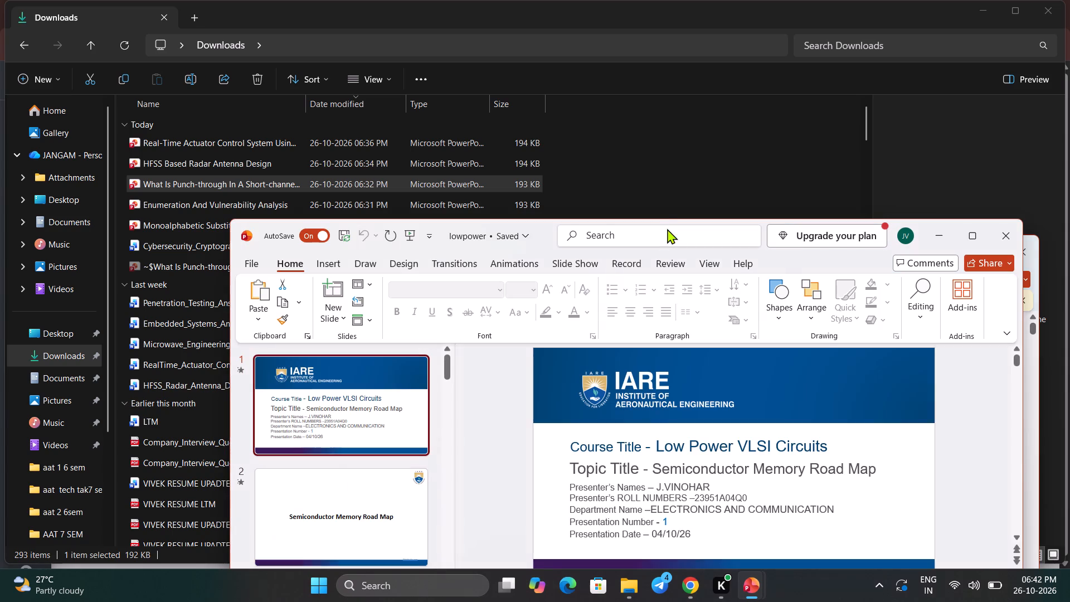
pyautogui.click(376, 405)
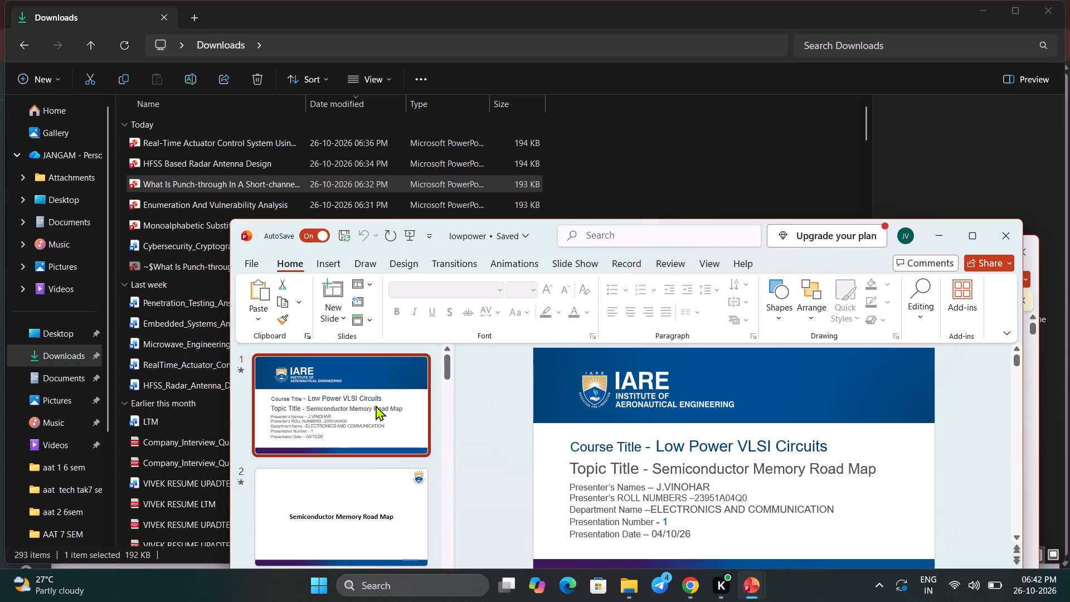
pyautogui.hotkey('ctrl', 'v')
pyautogui.hscroll(2, 376, 405)
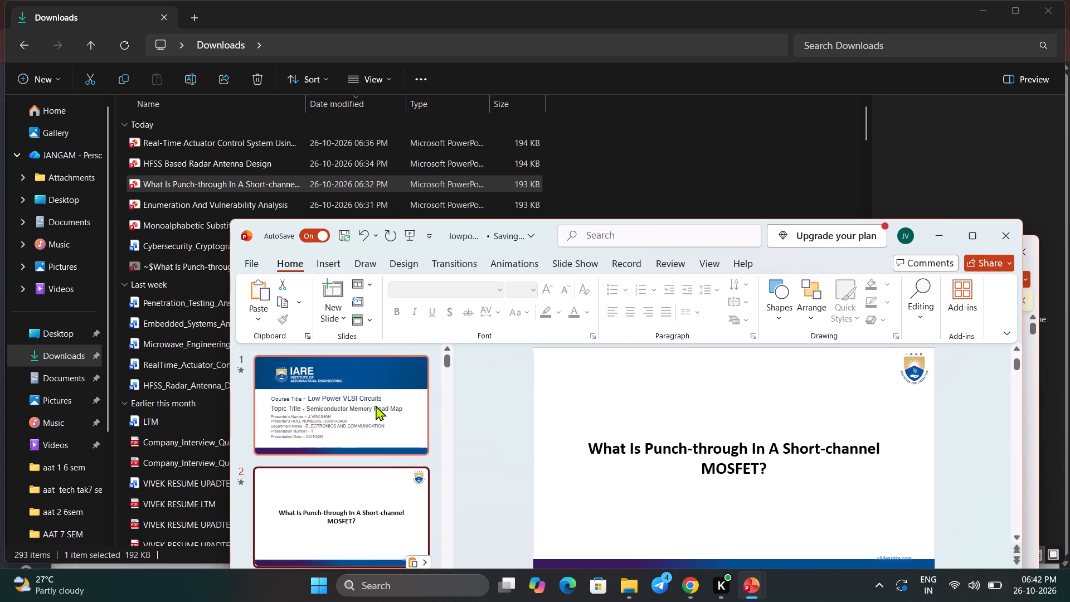
pyautogui.hscroll(1, 376, 405)
# Delete the Questions and Discussion slide and all old Semiconductor Memory Road Map slides that follow it, keeping the final Thank You slide.
pyautogui.scroll(-7, 376, 405)
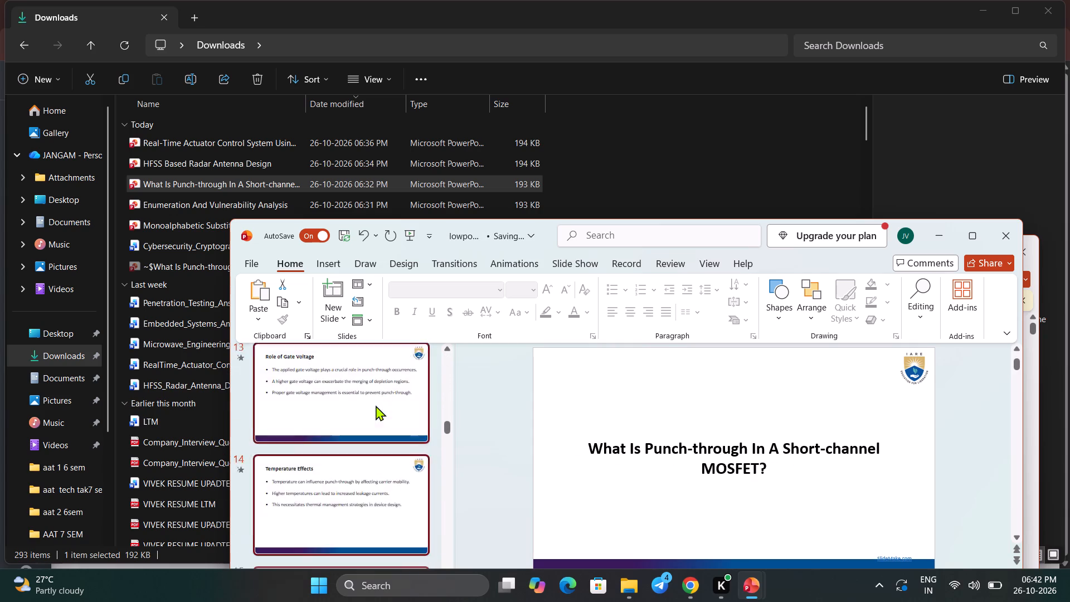
pyautogui.scroll(-2, 376, 405)
pyautogui.click(321, 509)
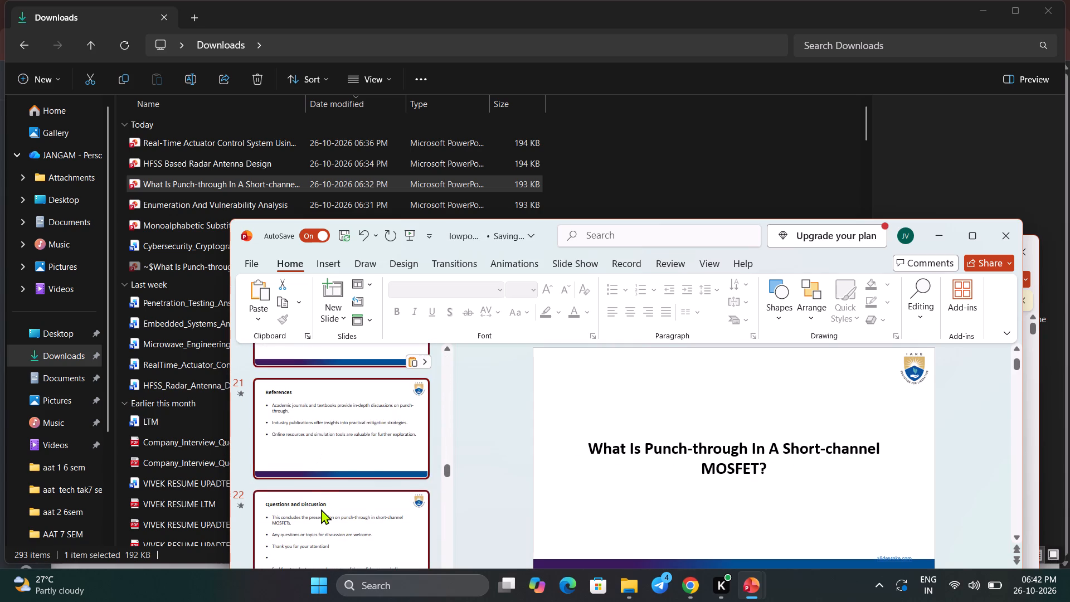
pyautogui.press('BackSpace')
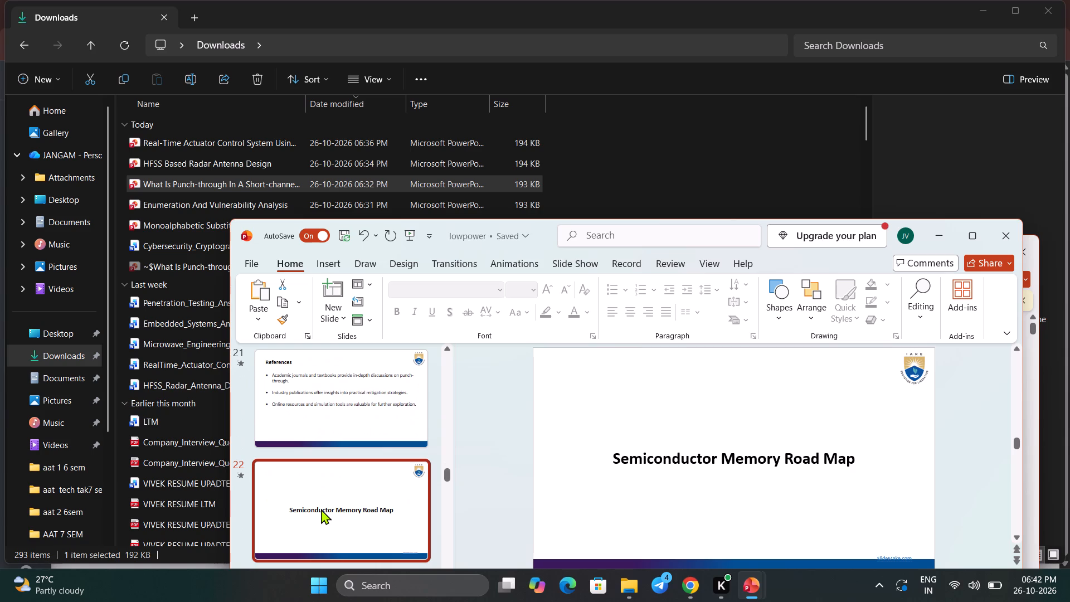
pyautogui.press('BackSpace')
pyautogui.press('BackSpace')
pyautogui.press('BackSpace')
pyautogui.press('BackSpace')
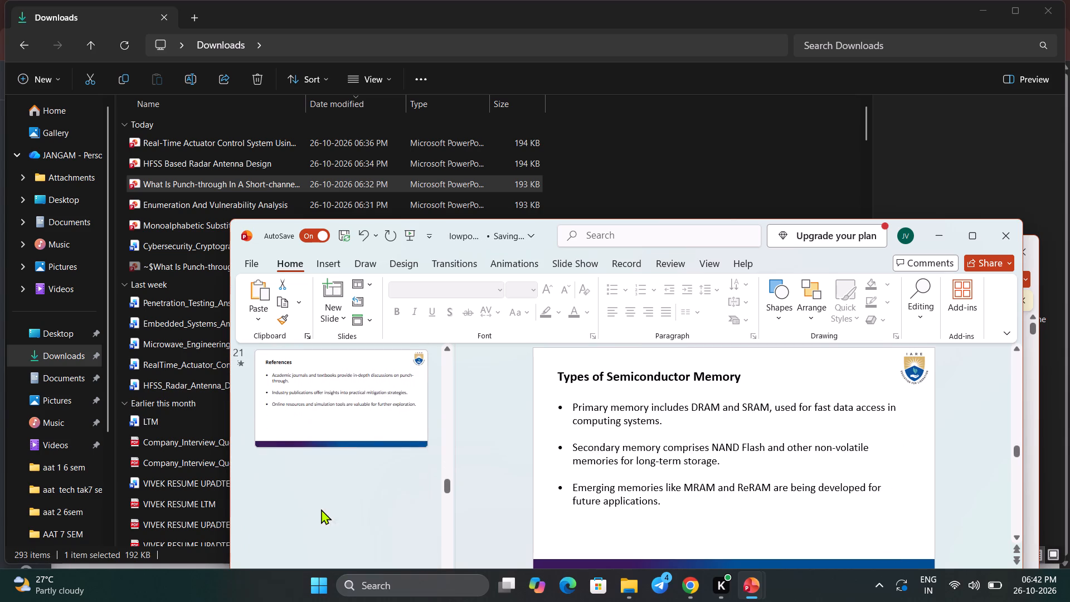
pyautogui.press('BackSpace')
pyautogui.press('BackSpace')
pyautogui.press('BackSpace')
pyautogui.press('BackSpace')
pyautogui.press('BackSpace')
pyautogui.press('BackSpace')
pyautogui.press('BackSpace')
pyautogui.press('BackSpace')
pyautogui.press('BackSpace')
pyautogui.press('BackSpace')
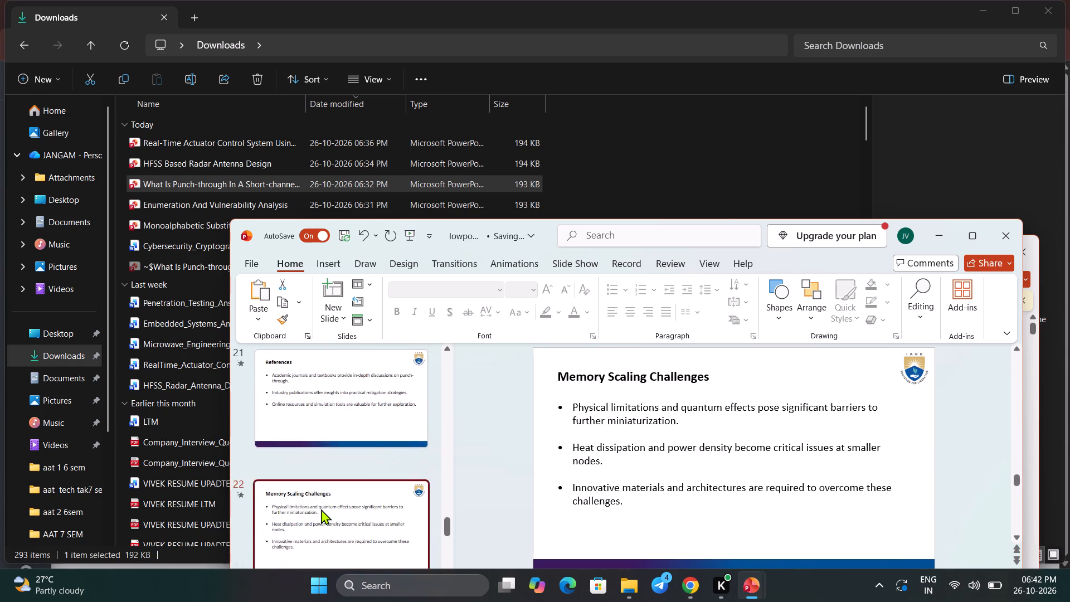
pyautogui.press('BackSpace')
pyautogui.press('BackSpace')
pyautogui.press('BackSpace')
pyautogui.press('BackSpace')
pyautogui.press('BackSpace')
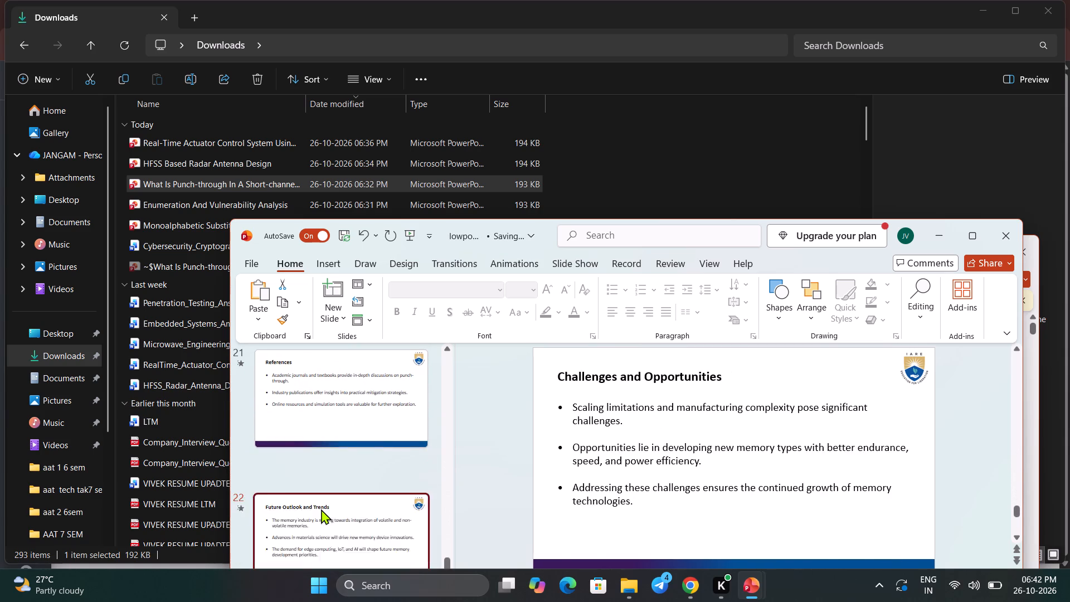
pyautogui.press('BackSpace')
pyautogui.press('BackSpace')
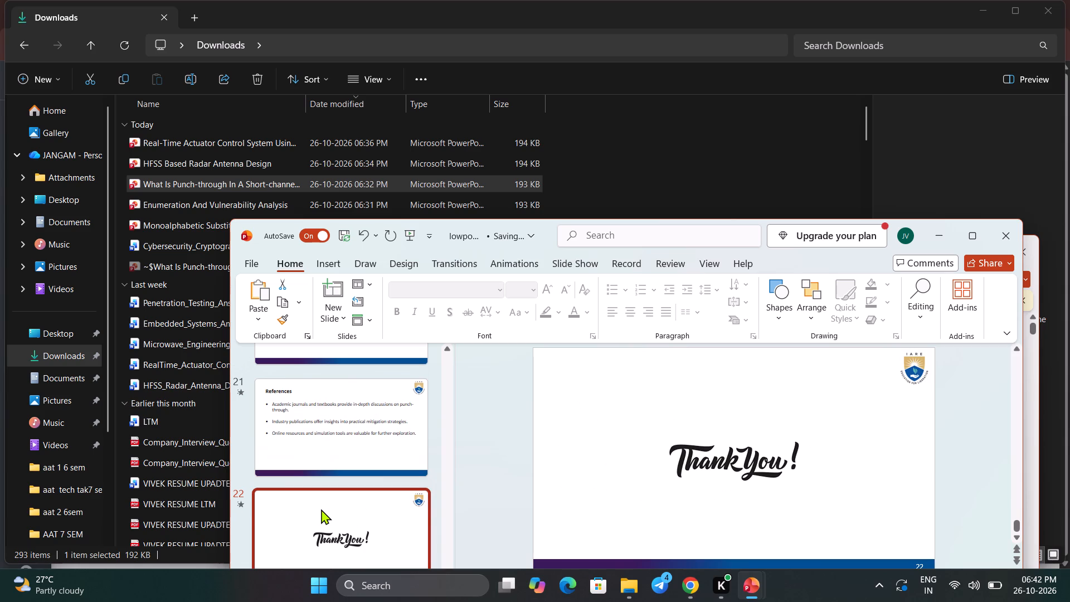
# Replace the topic title on slide 1 with the copied slide 2 heading, What Is Punch-through In A Short-channel MOSFET?
pyautogui.scroll(11, 321, 509)
pyautogui.click(366, 429)
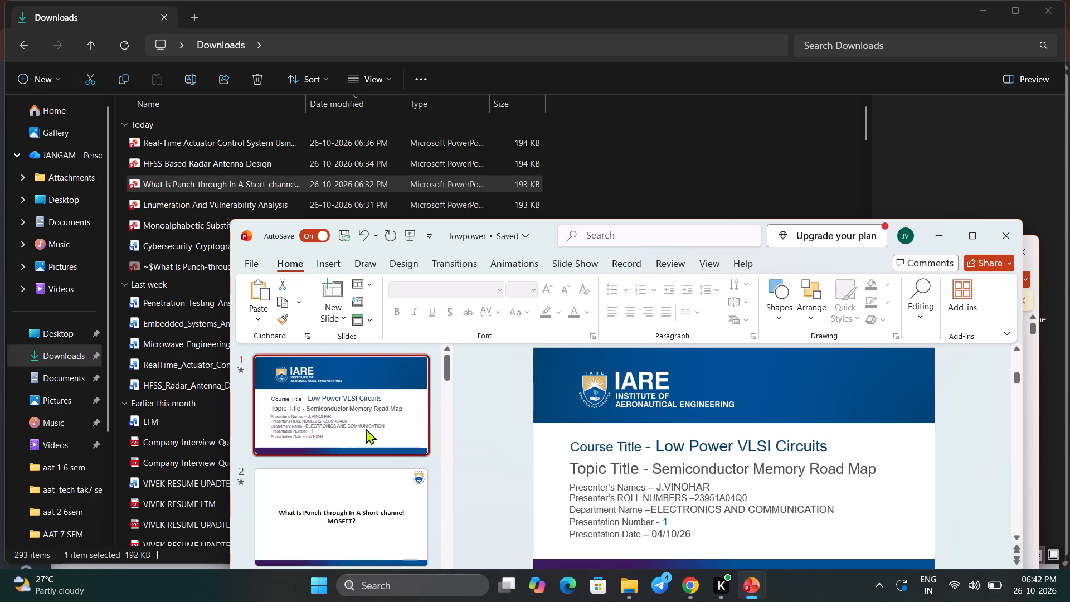
pyautogui.click(341, 505)
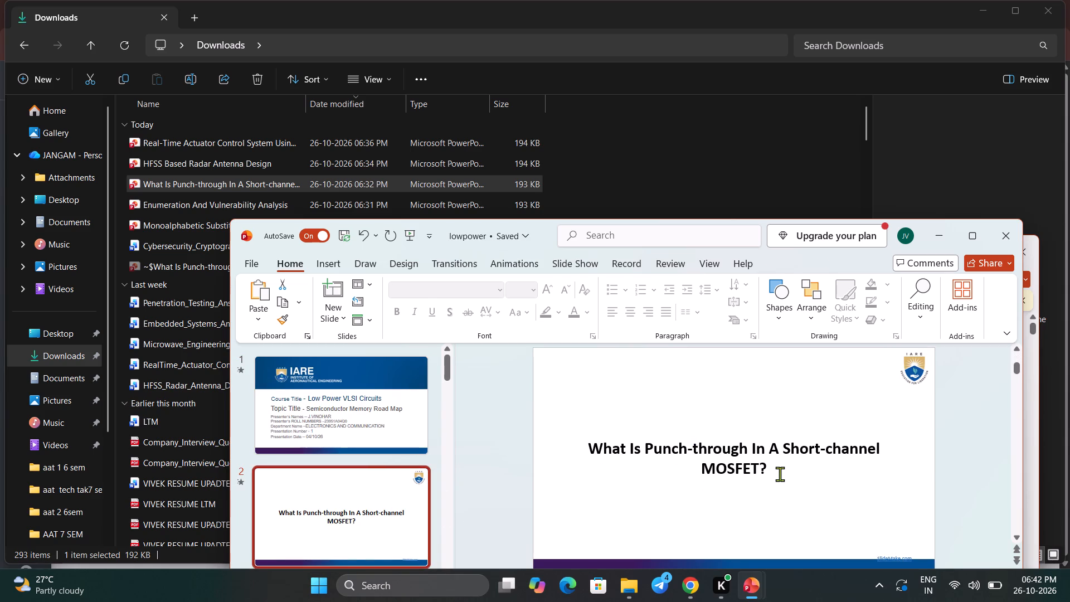
pyautogui.click(780, 474)
pyautogui.hotkey('ctrl', 'a')
pyautogui.hotkey('ctrl', 'c')
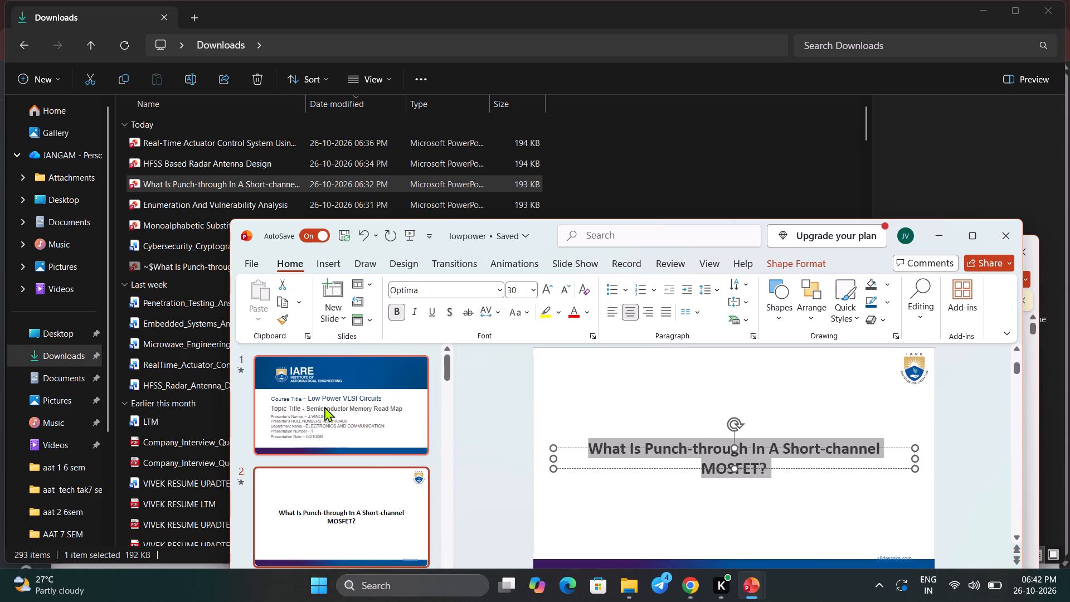
pyautogui.click(324, 406)
pyautogui.click(762, 476)
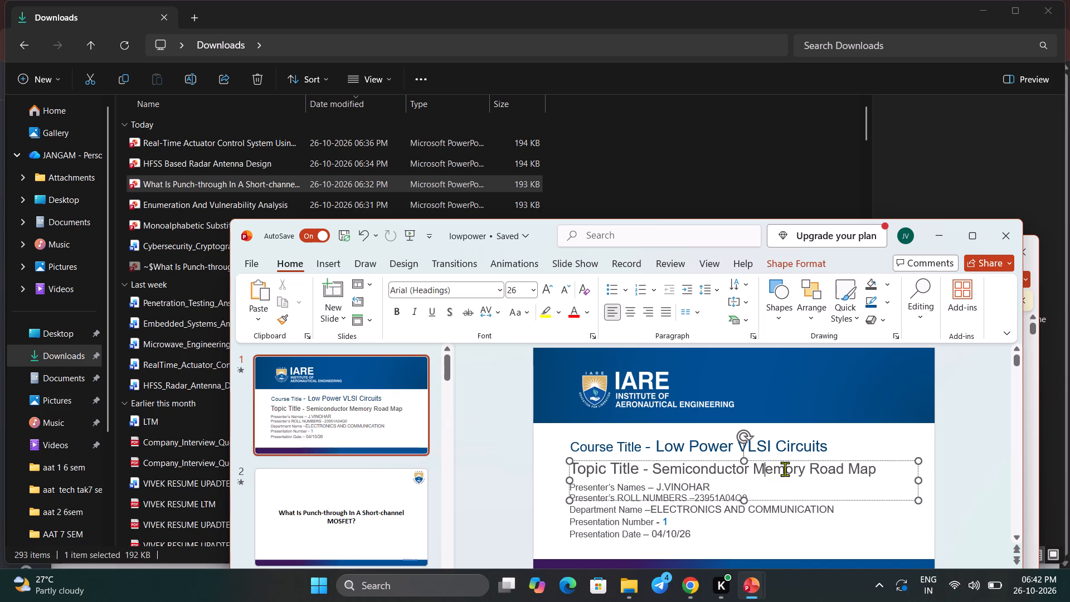
pyautogui.moveTo(883, 469); pyautogui.dragTo(682, 470)
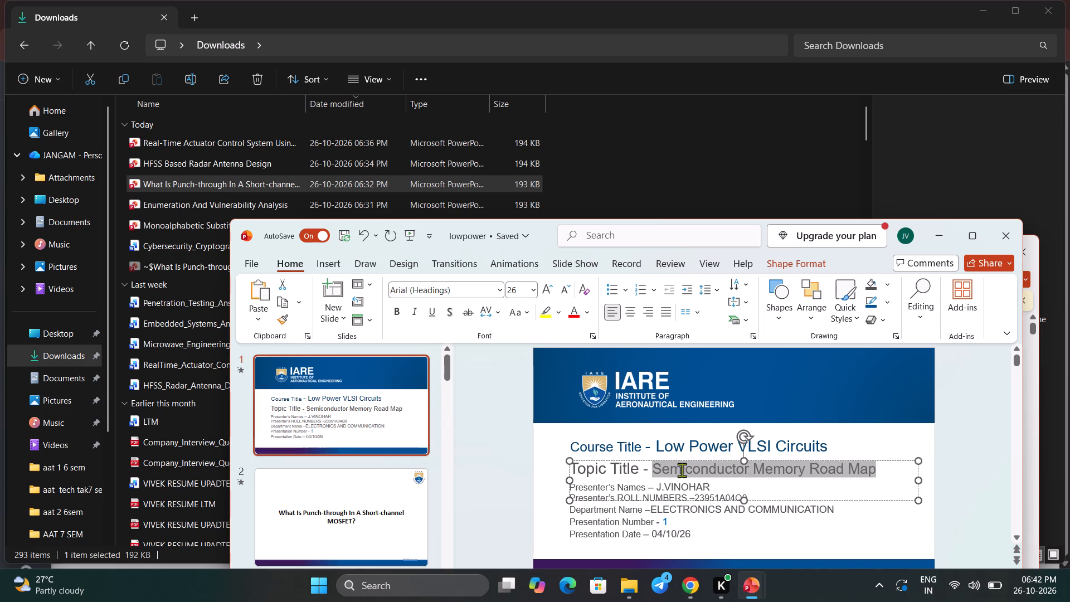
pyautogui.moveTo(682, 470); pyautogui.dragTo(680, 470)
pyautogui.hotkey('ctrl', 'v')
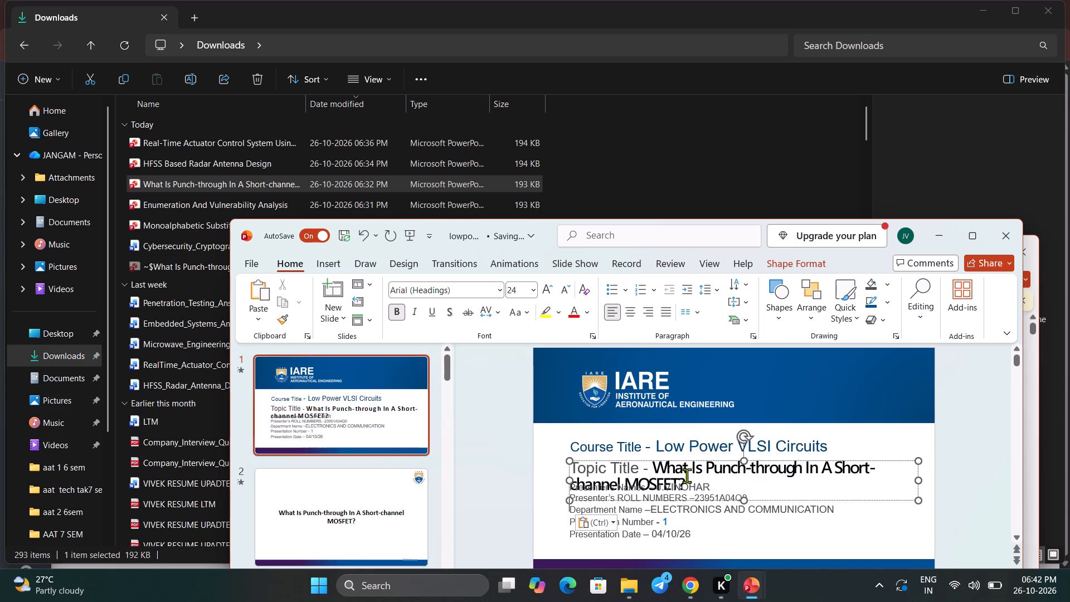
# Remove bold from the pasted topic title on slide 1 and set its font to Arial (Headings).
pyautogui.click(685, 482)
pyautogui.moveTo(685, 482); pyautogui.dragTo(662, 469)
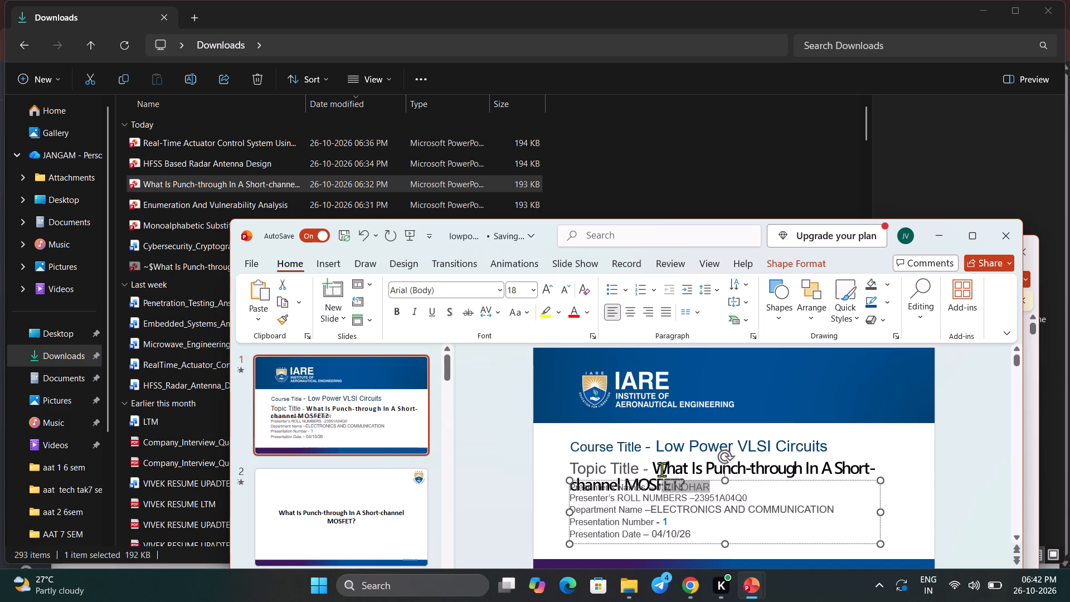
pyautogui.moveTo(662, 469); pyautogui.dragTo(656, 466)
pyautogui.click(656, 466)
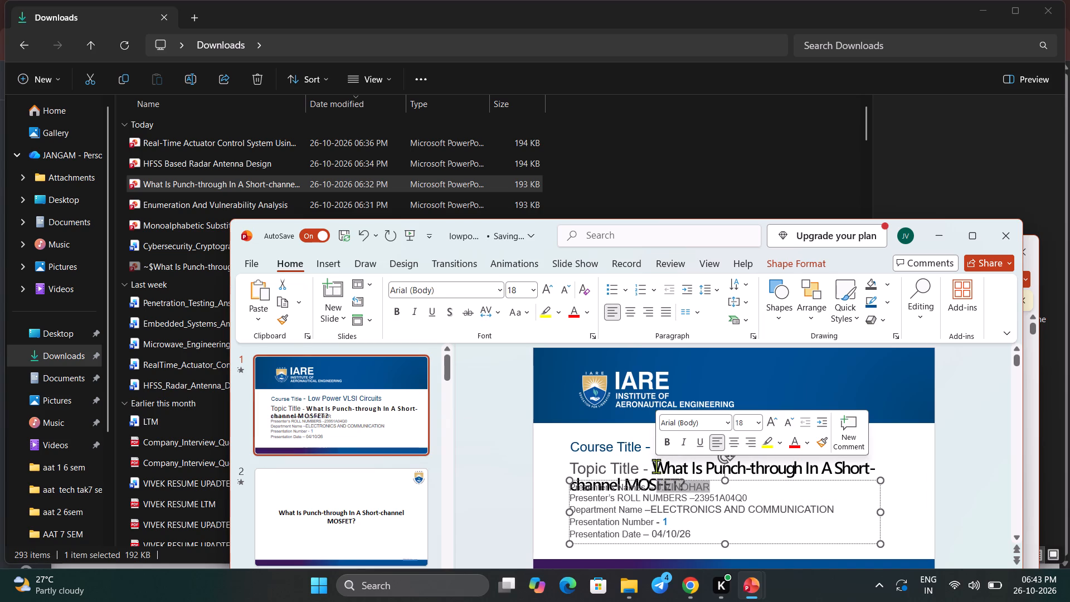
pyautogui.moveTo(656, 466); pyautogui.dragTo(688, 486)
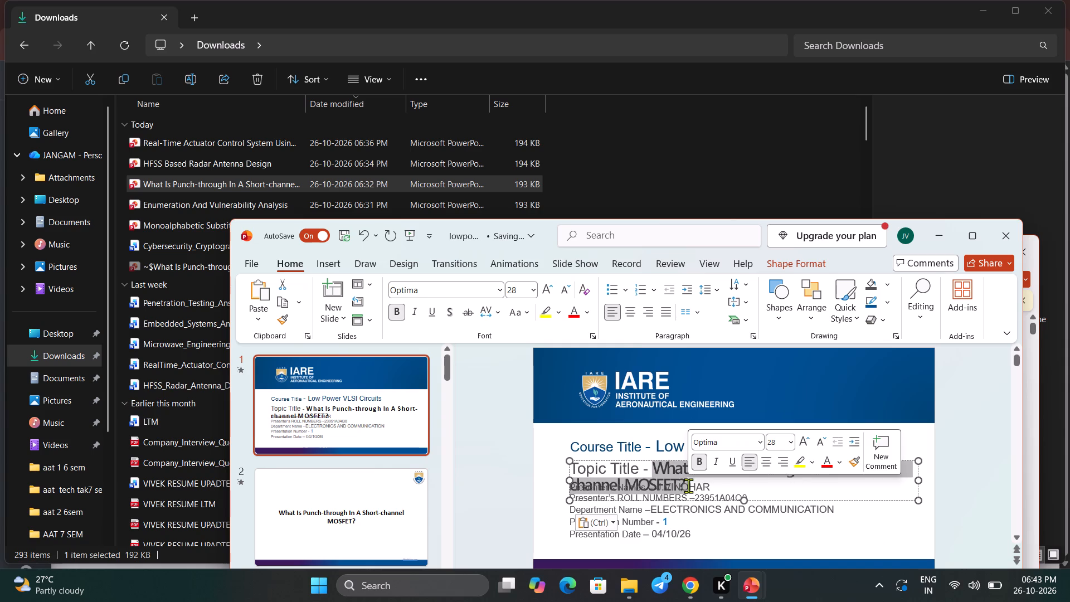
pyautogui.click(698, 469)
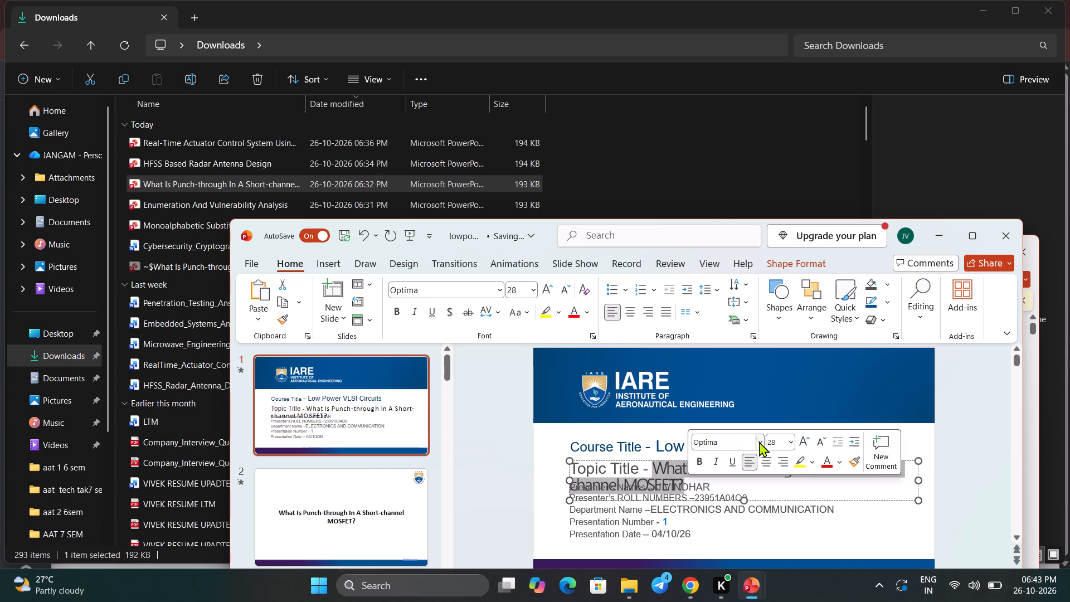
pyautogui.click(760, 441)
pyautogui.scroll(9, 766, 105)
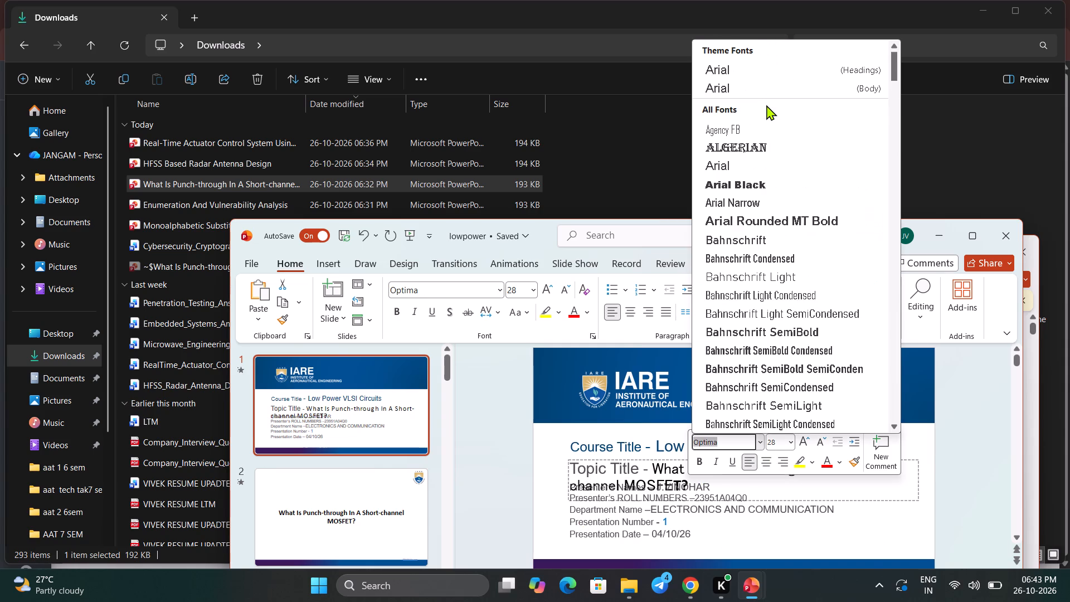
pyautogui.click(738, 64)
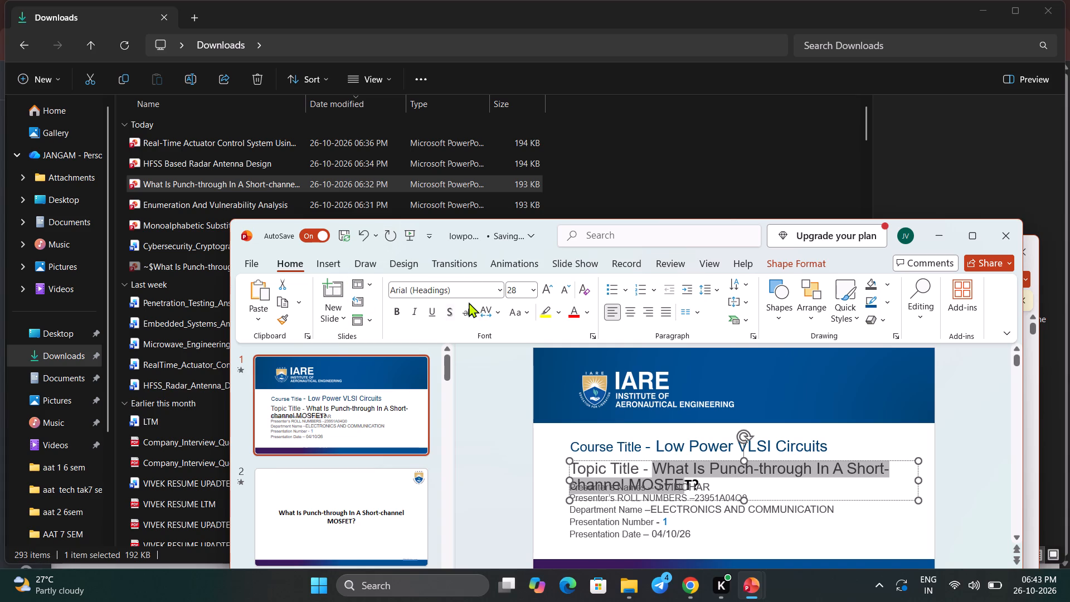
# Set the font size of the selected topic title text on slide 1 to 24.
pyautogui.click(537, 290)
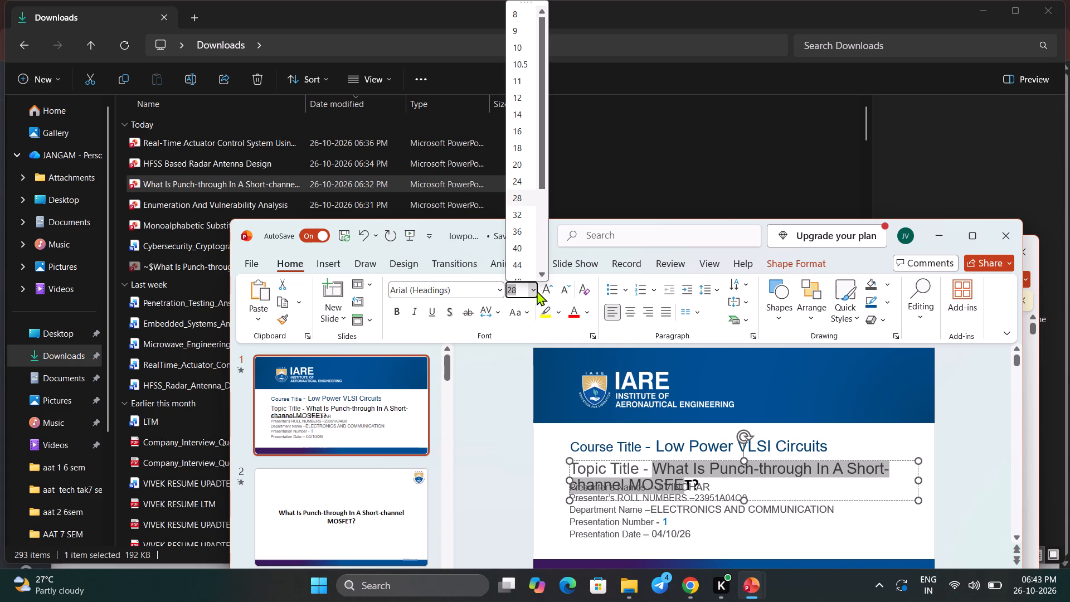
pyautogui.click(521, 178)
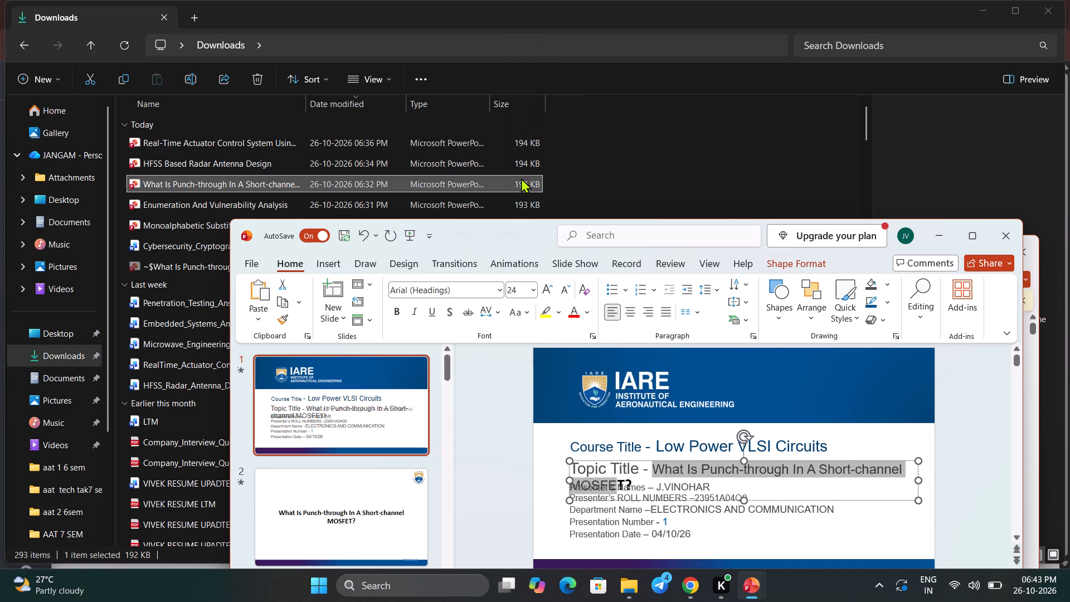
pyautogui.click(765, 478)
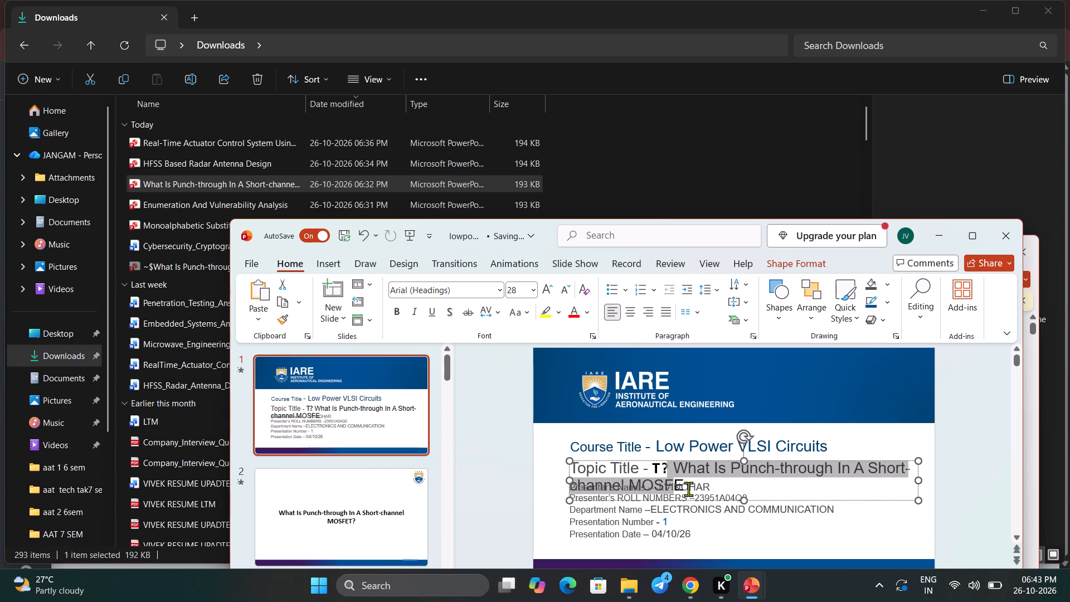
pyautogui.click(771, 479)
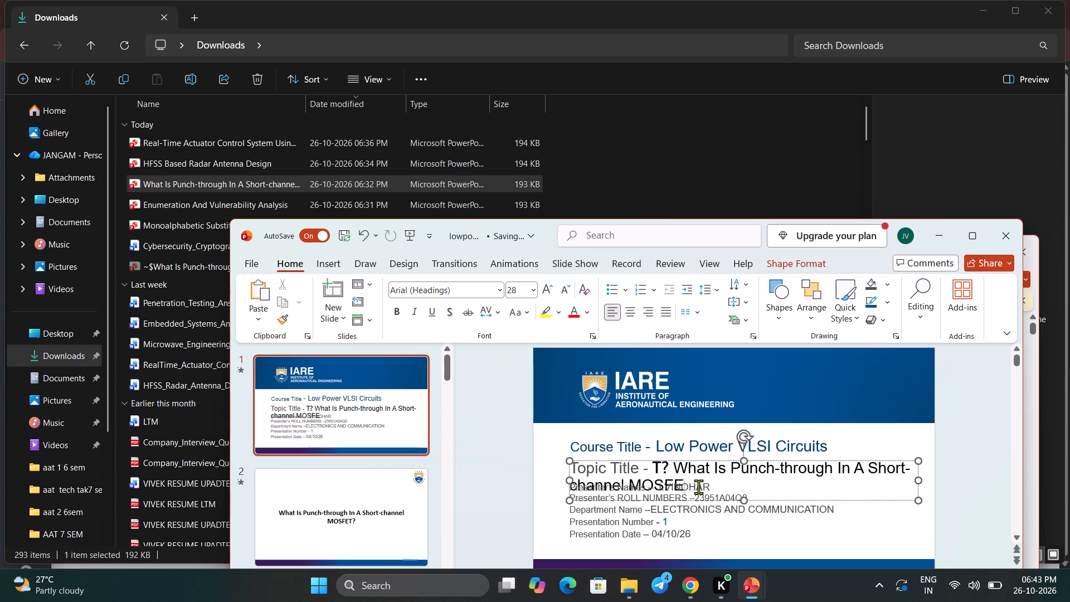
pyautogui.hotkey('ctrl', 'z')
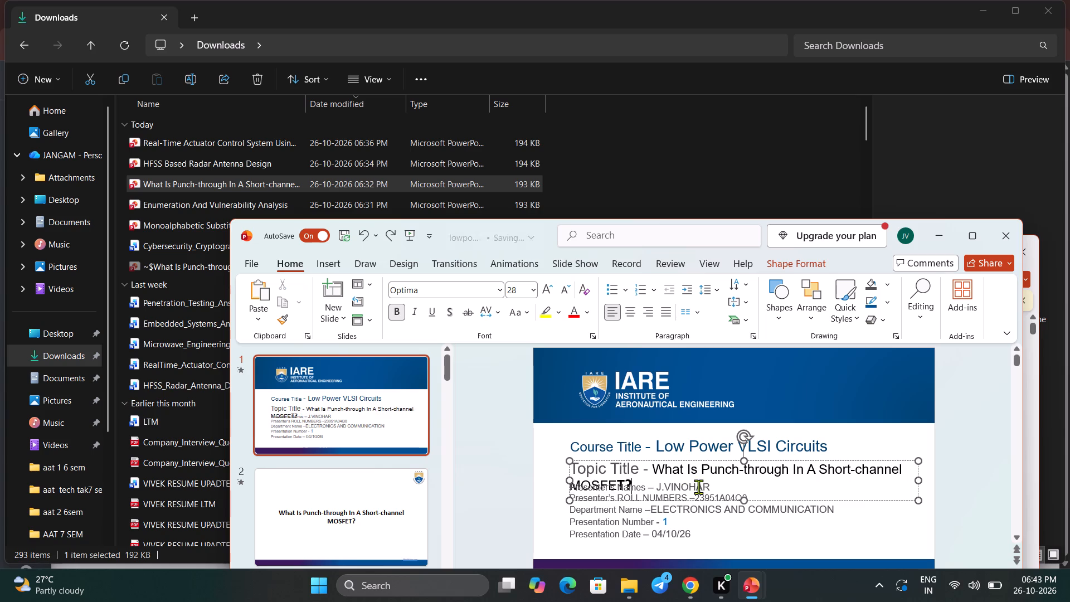
# Set the entire topic name after Topic Title on slide 1, including its last characters, to font size 24.
pyautogui.click(751, 488)
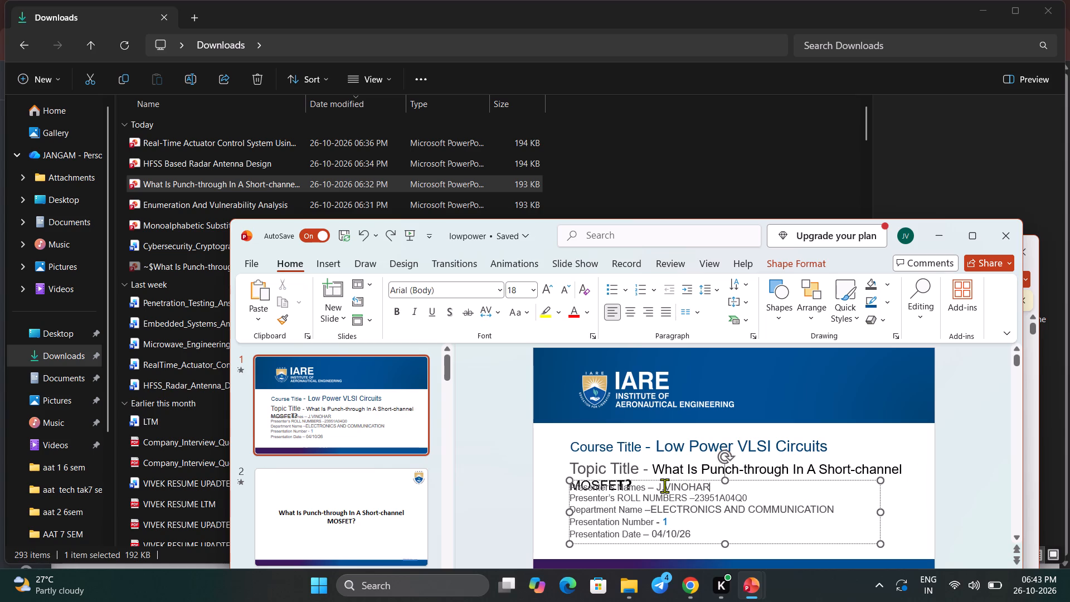
pyautogui.click(643, 487)
pyautogui.click(643, 487)
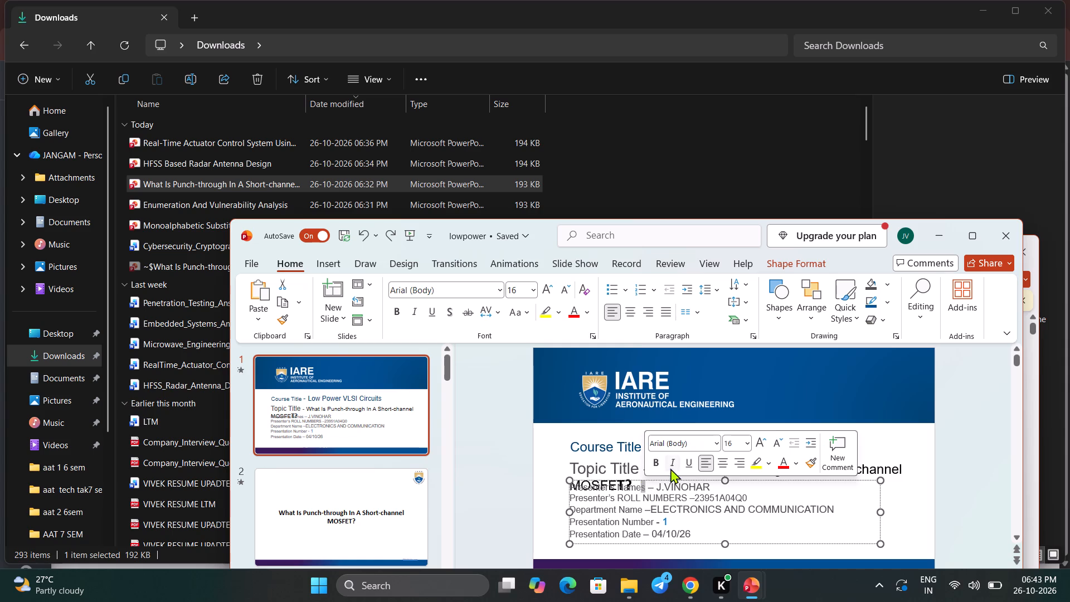
pyautogui.click(635, 467)
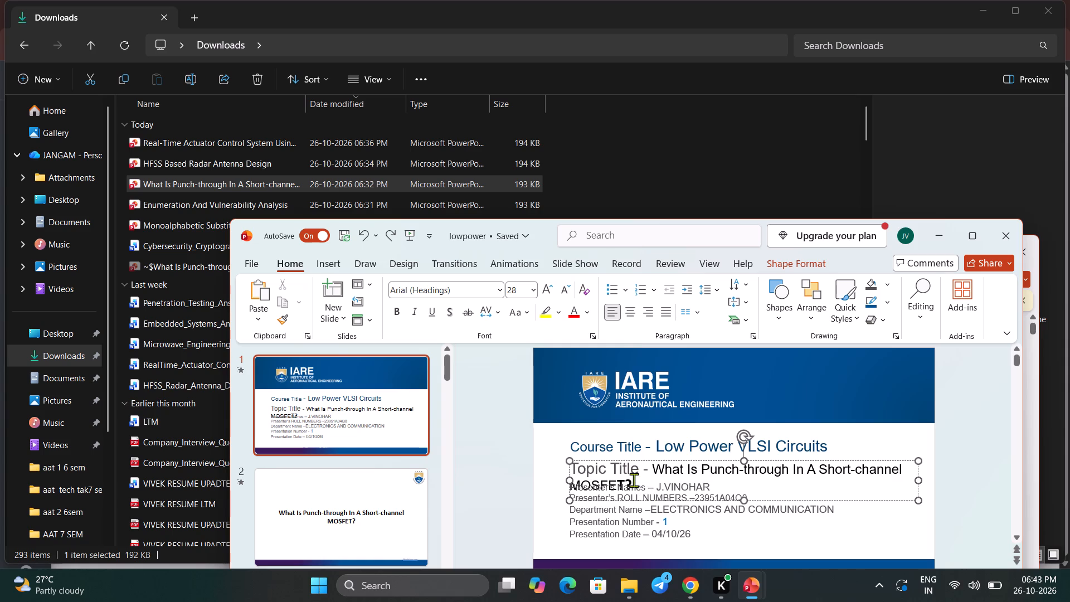
pyautogui.moveTo(634, 480); pyautogui.dragTo(643, 474)
pyautogui.click(643, 474)
pyautogui.moveTo(654, 467); pyautogui.dragTo(654, 484)
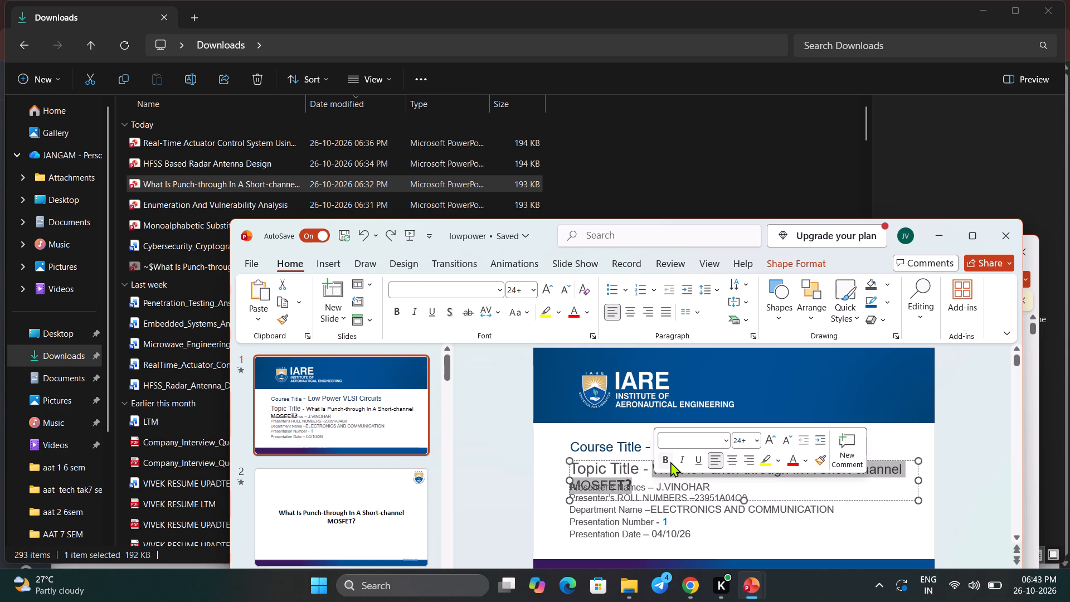
pyautogui.click(670, 462)
pyautogui.click(670, 462)
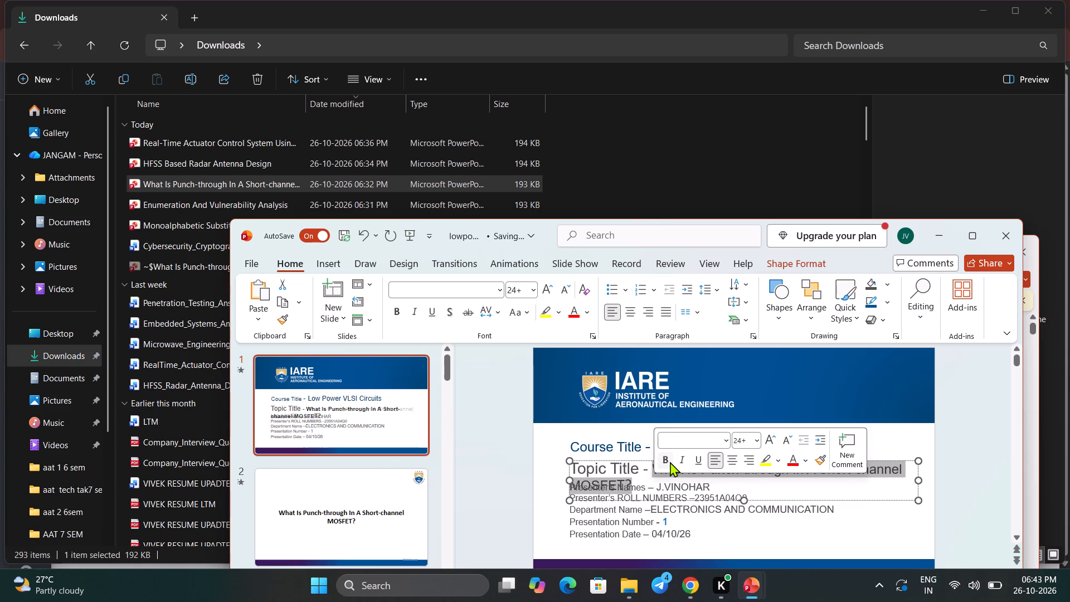
pyautogui.click(759, 434)
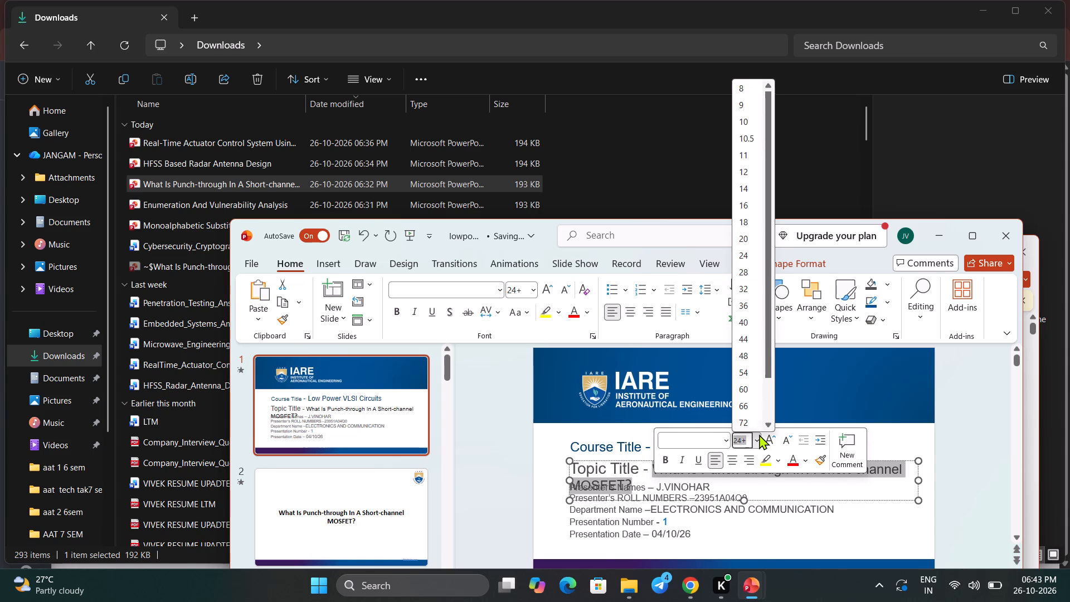
pyautogui.click(751, 260)
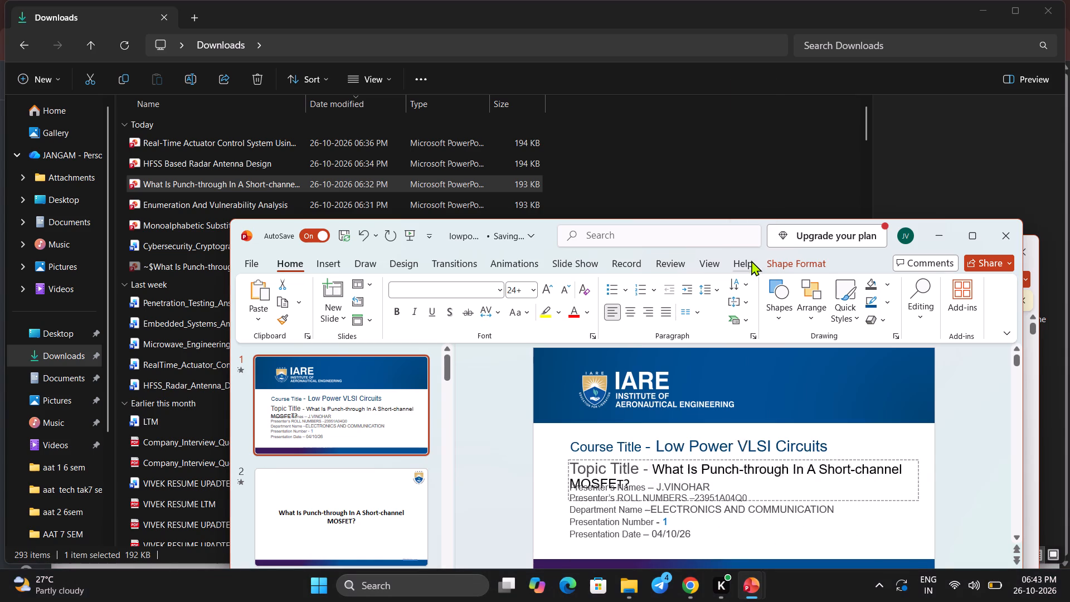
pyautogui.click(546, 468)
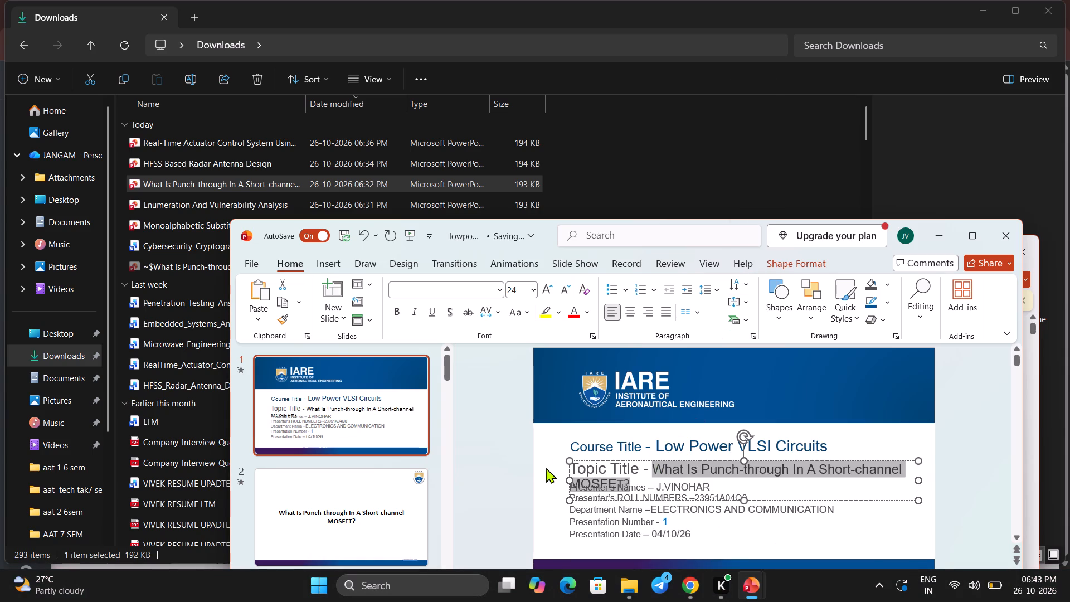
# Move the presenter details text box on slide 1 down so it clears the two-line topic title.
pyautogui.click(693, 498)
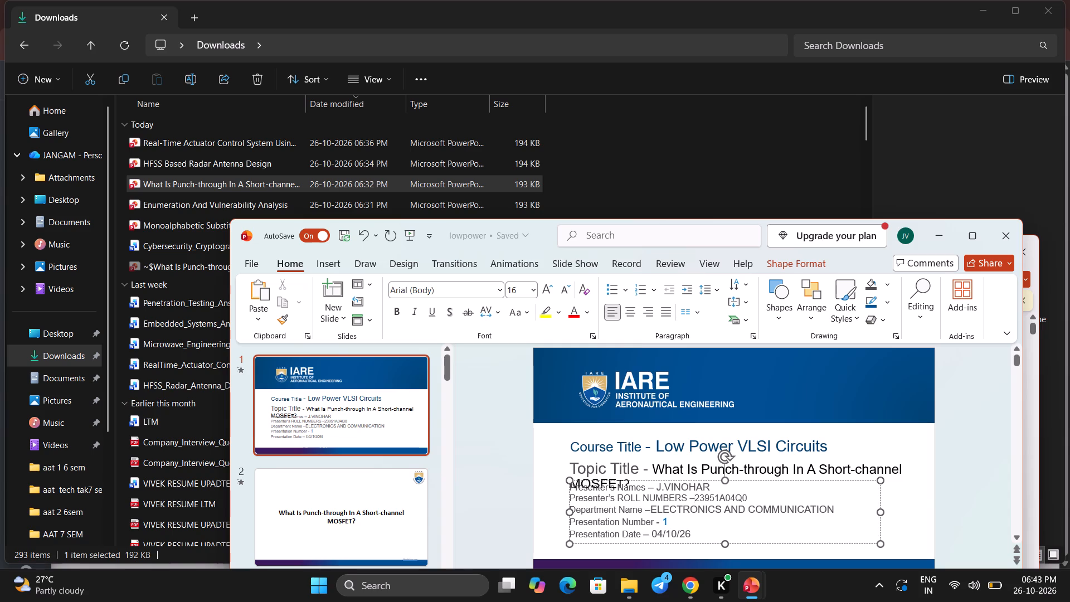
pyautogui.moveTo(694, 478); pyautogui.dragTo(695, 486)
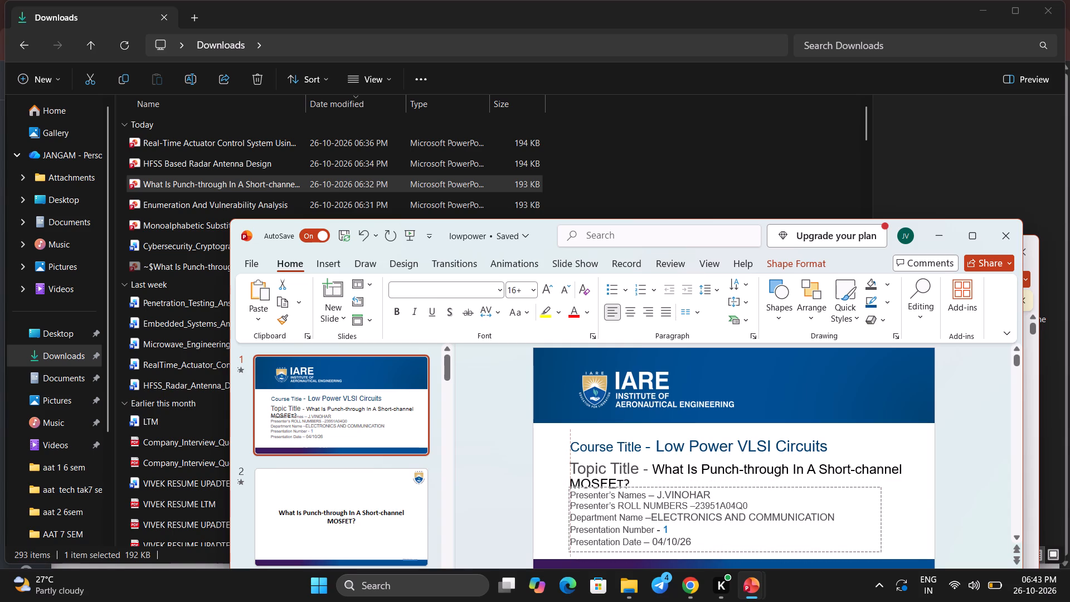
pyautogui.moveTo(695, 486); pyautogui.dragTo(695, 489)
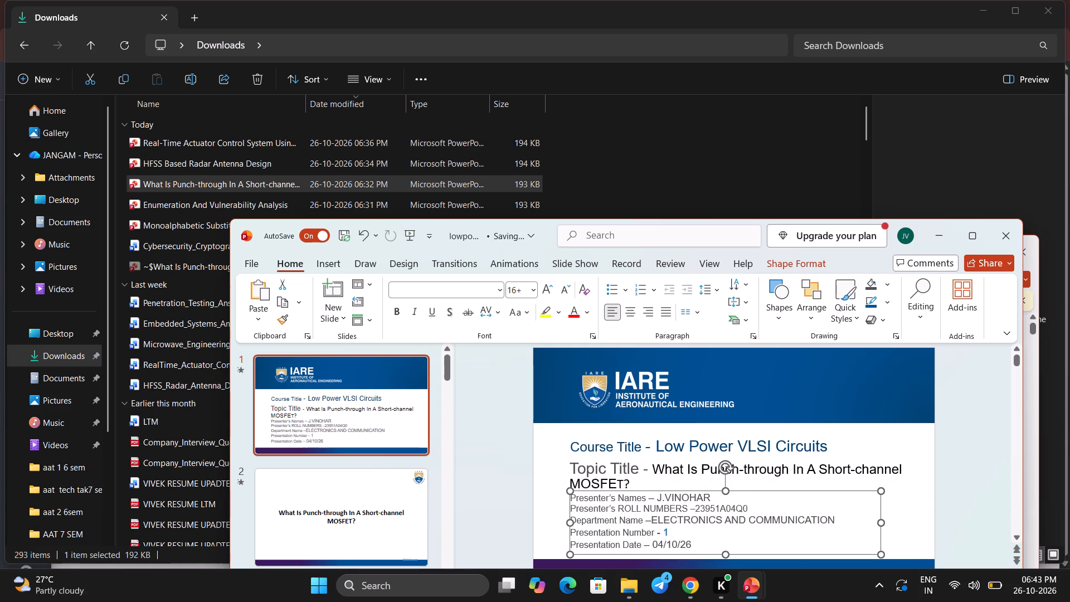
pyautogui.click(556, 498)
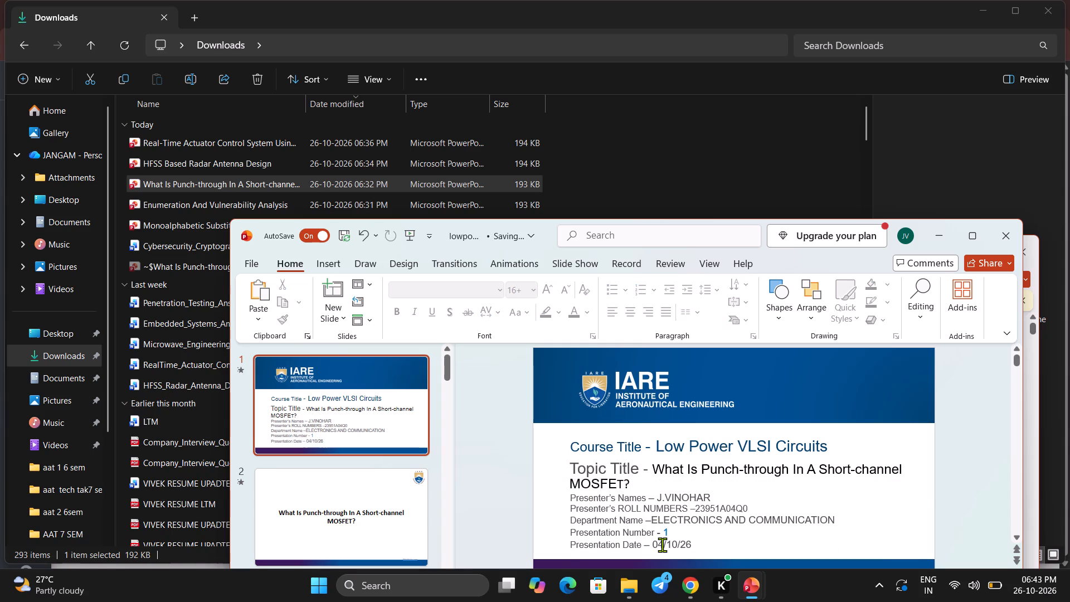
# Change the day in the Presentation Date on slide 1 so it reads 27/10/26.
pyautogui.click(662, 545)
pyautogui.press('BackSpace')
pyautogui.press('BackSpace')
pyautogui.write('27')
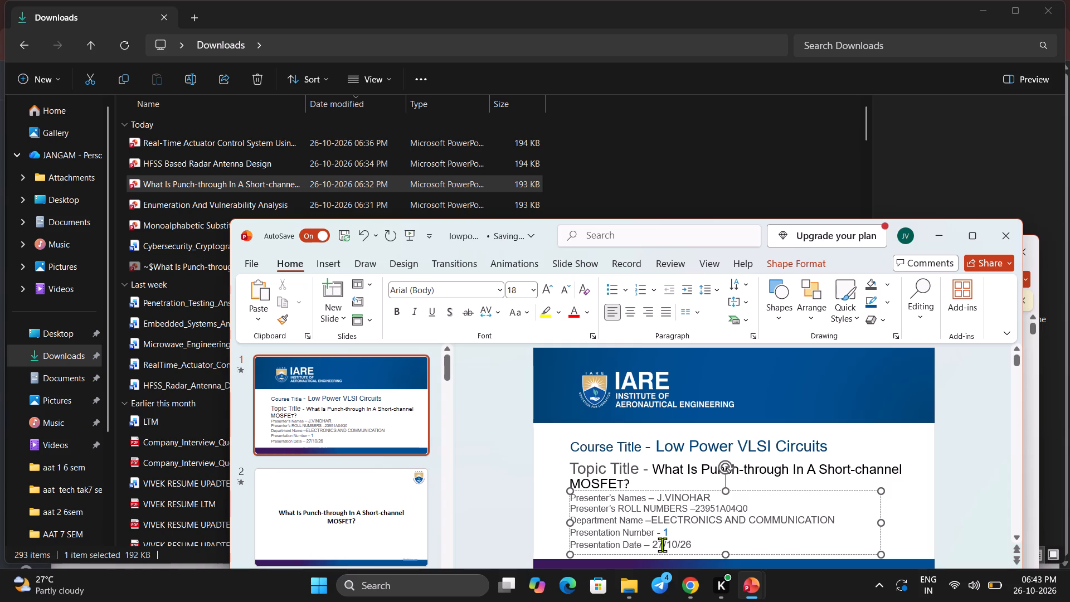
pyautogui.click(552, 446)
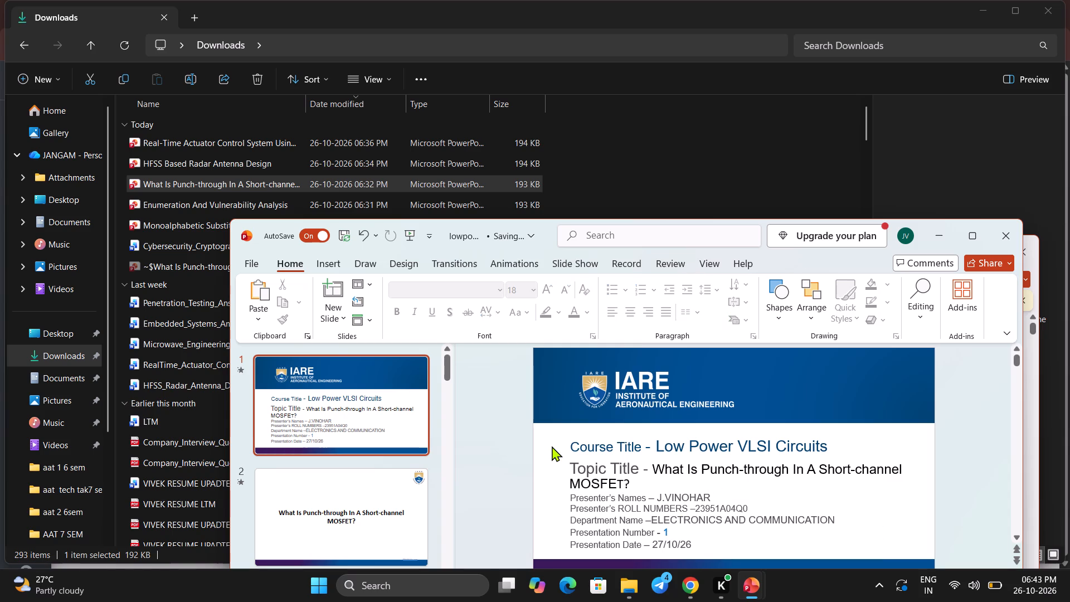
# Save the lowpower presentation, look through its slides to the Thank You slide, and close it.
pyautogui.hotkey('ctrl', 's')
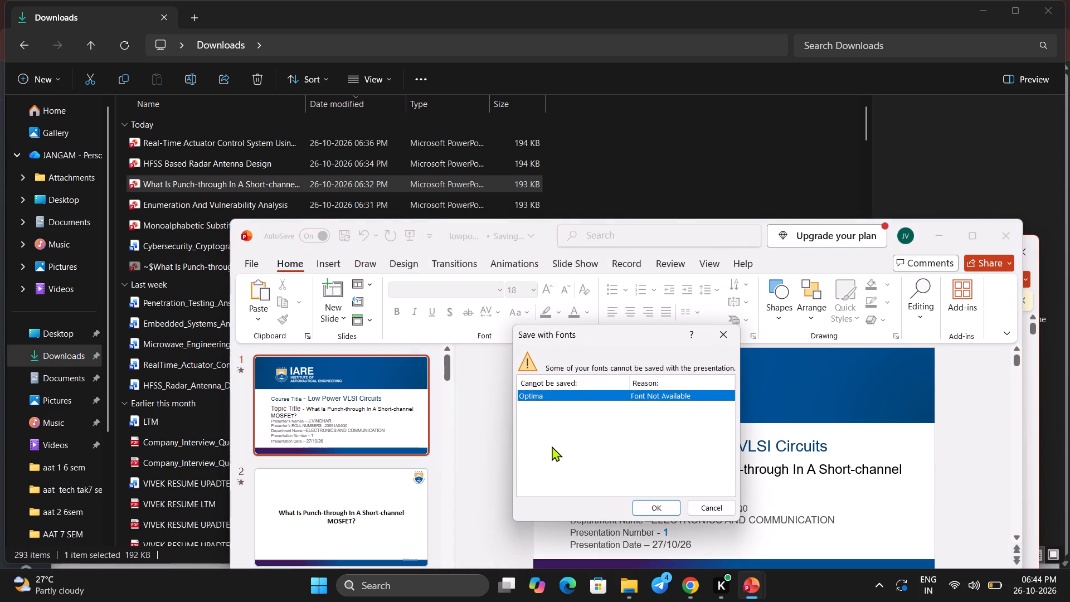
pyautogui.click(663, 504)
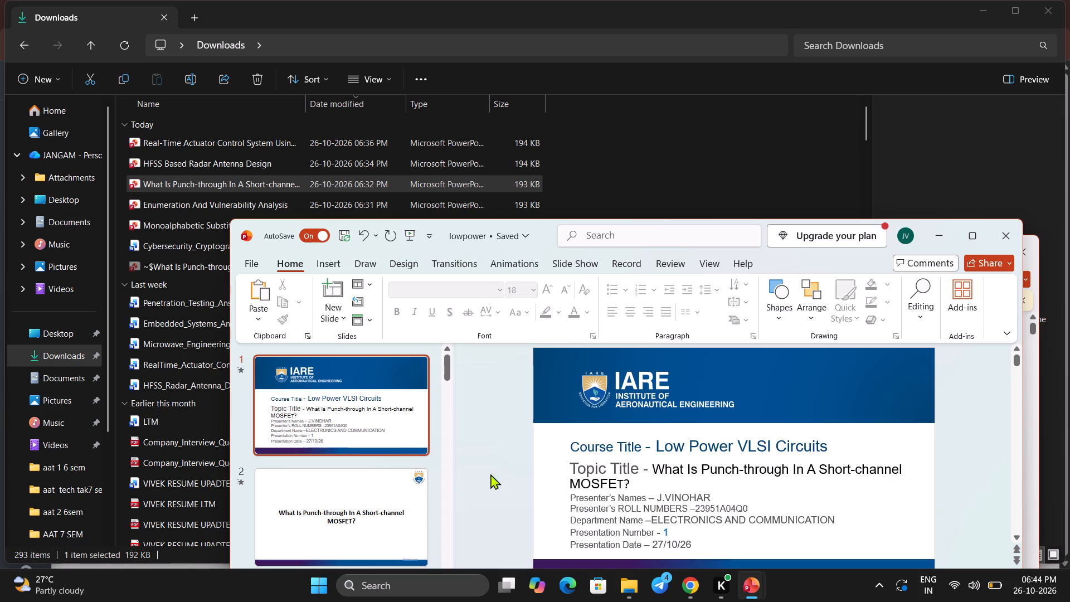
pyautogui.scroll(-7, 342, 461)
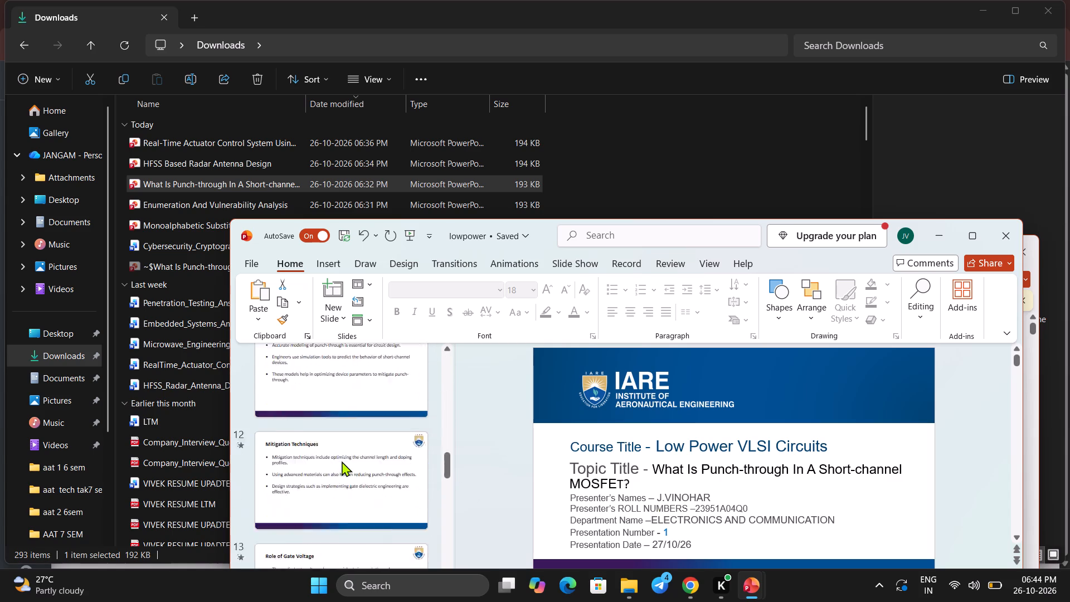
pyautogui.scroll(-11, 342, 461)
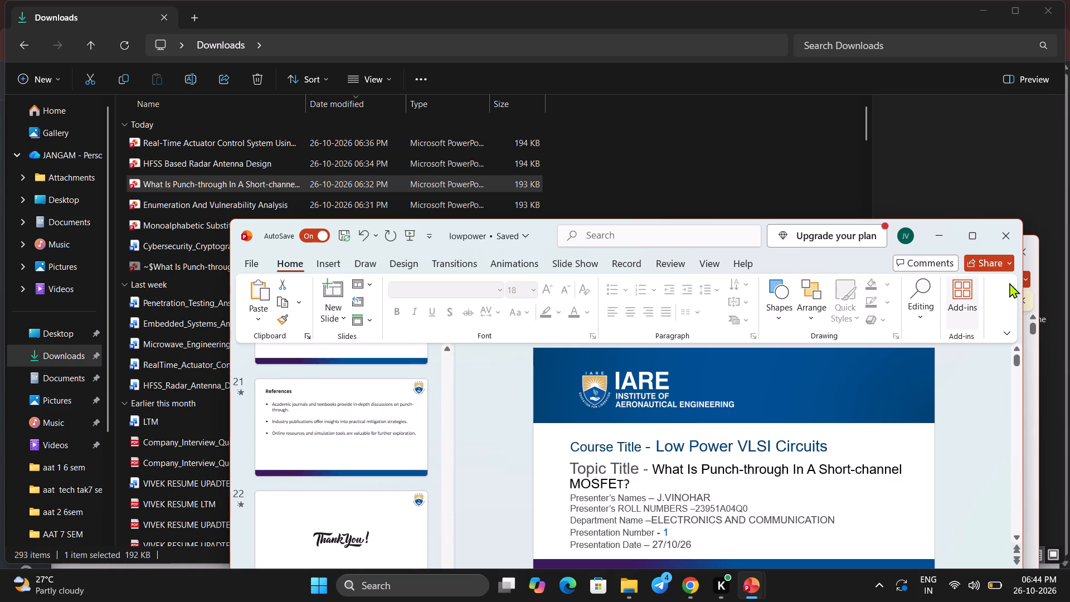
pyautogui.click(1006, 244)
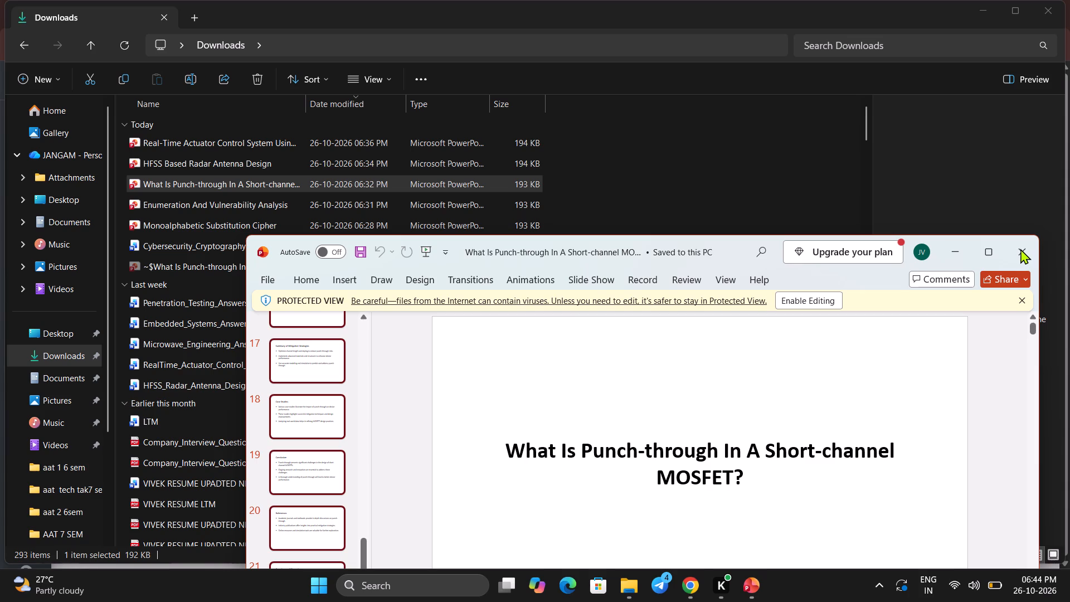
# Close the What Is Punch-through In A Short-channel MOSFET source presentation.
pyautogui.scroll(13, 298, 401)
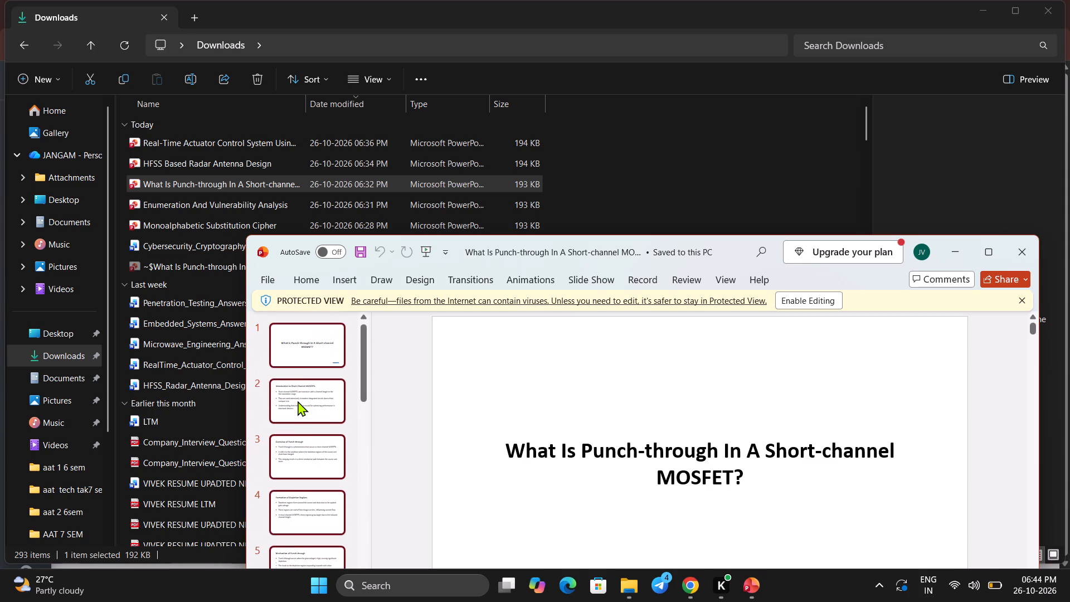
pyautogui.scroll(4, 298, 401)
pyautogui.click(1023, 241)
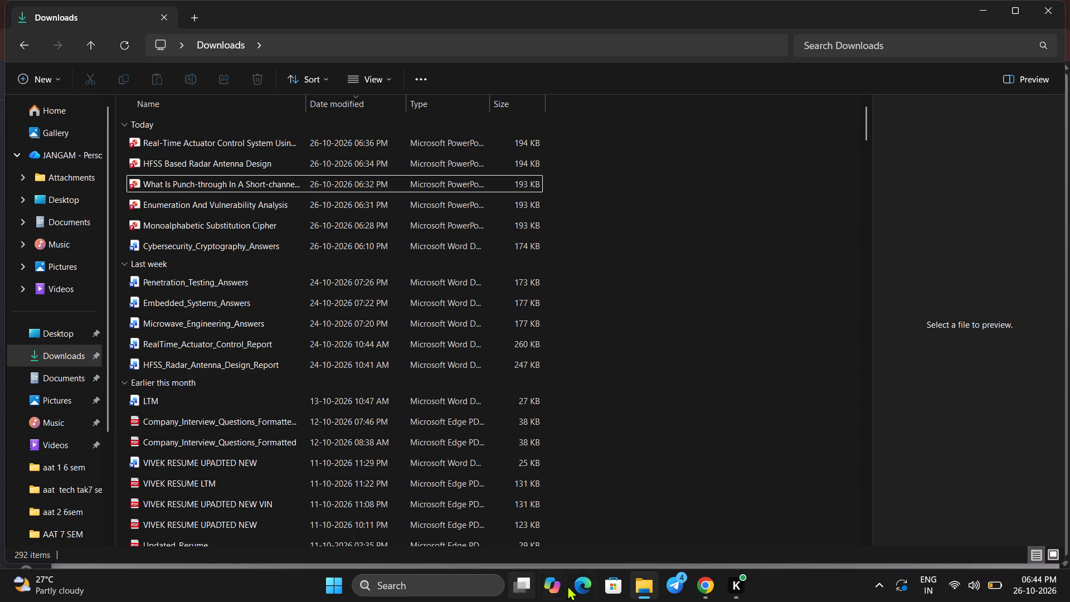
# Open the Monoalphabetic Substitution Cipher presentation from the Downloads folder.
pyautogui.doubleClick(232, 222)
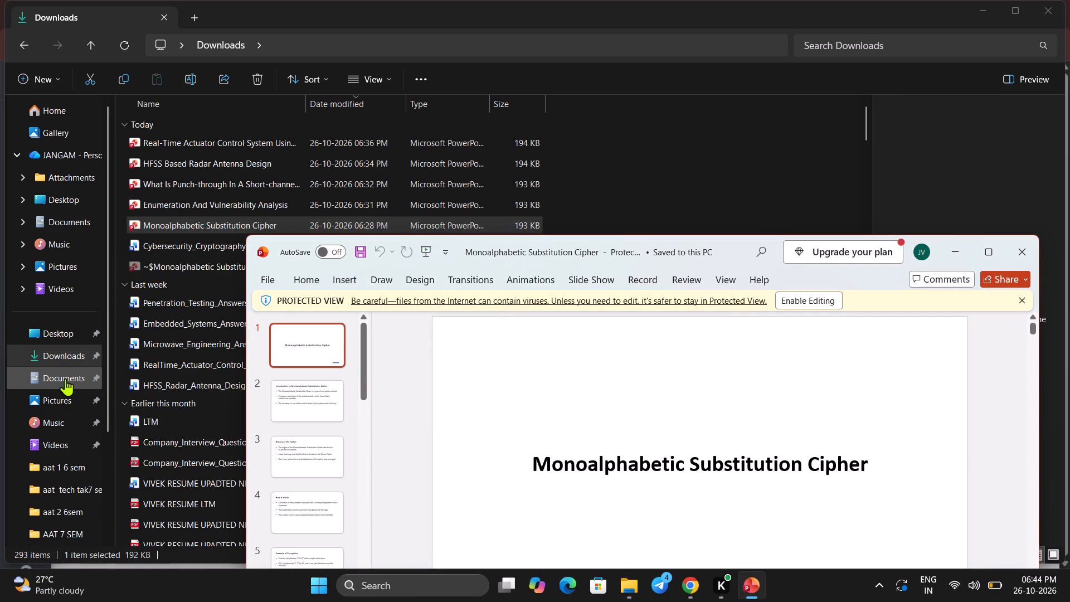
# Open the networksecurity presentation from the AAT 7 SEM folder in Documents.
pyautogui.click(65, 378)
pyautogui.doubleClick(198, 208)
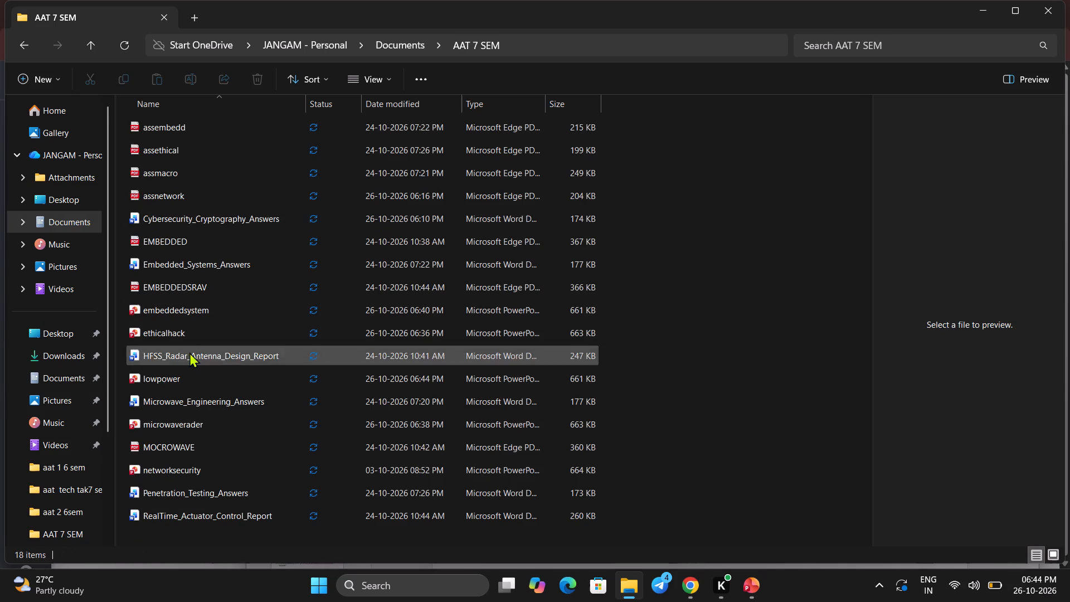
pyautogui.doubleClick(210, 468)
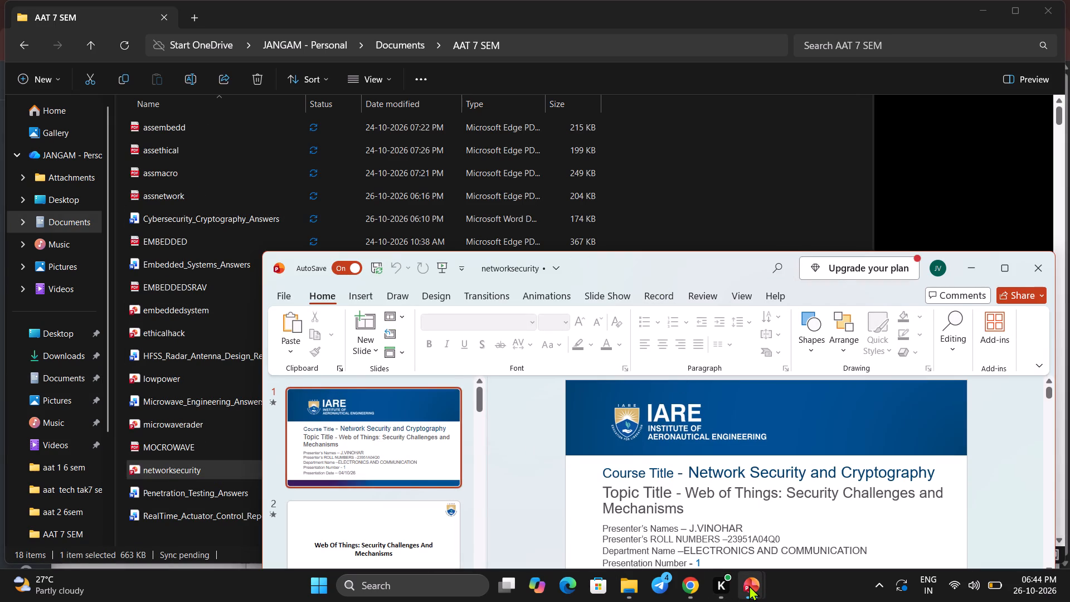
# Copy all slides of the Monoalphabetic Substitution Cipher presentation.
pyautogui.click(713, 525)
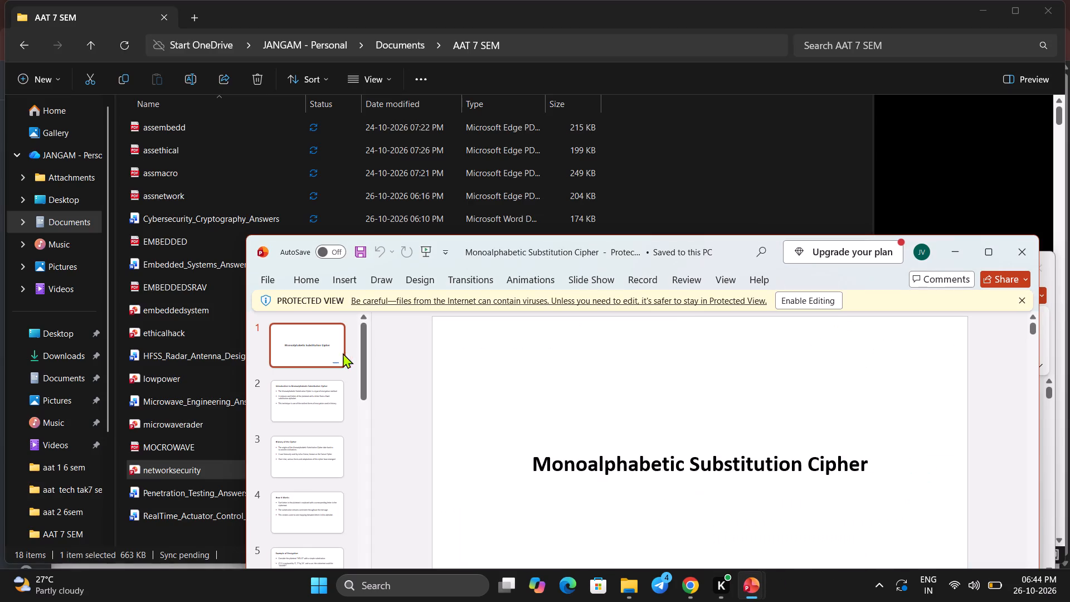
pyautogui.click(325, 345)
pyautogui.hotkey('ctrl', 'a')
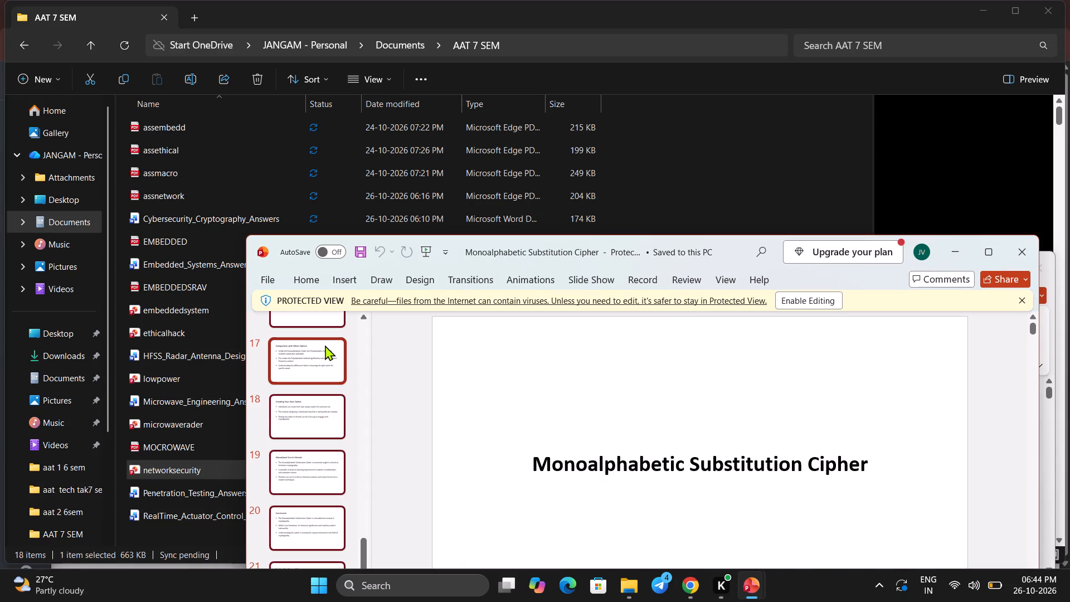
pyautogui.hotkey('ctrl', 'c')
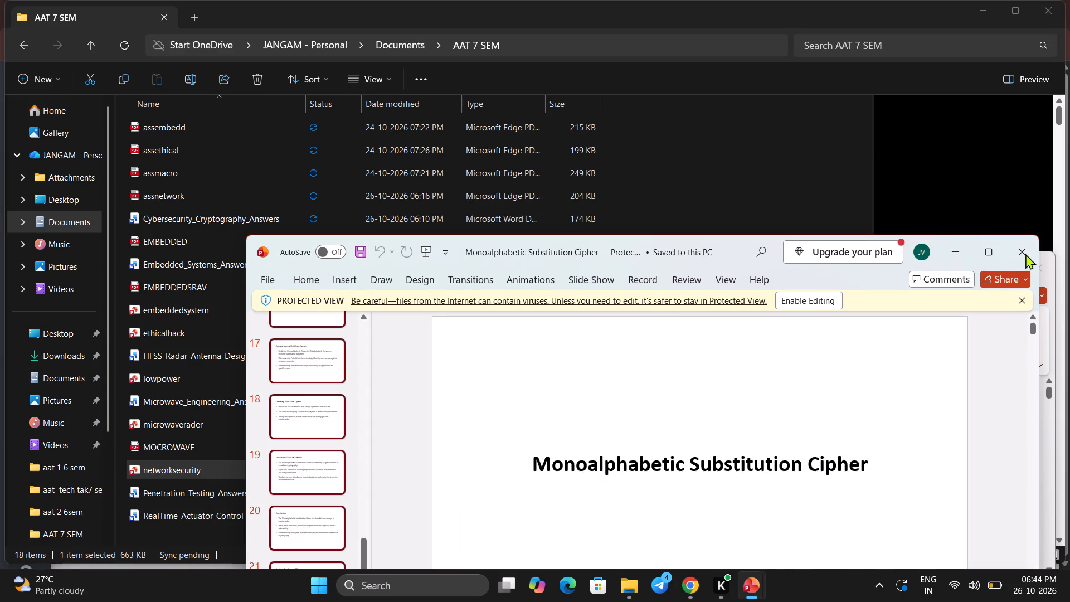
# Paste the copied cipher slides directly after the title slide in the networksecurity presentation.
pyautogui.click(1051, 358)
pyautogui.click(426, 444)
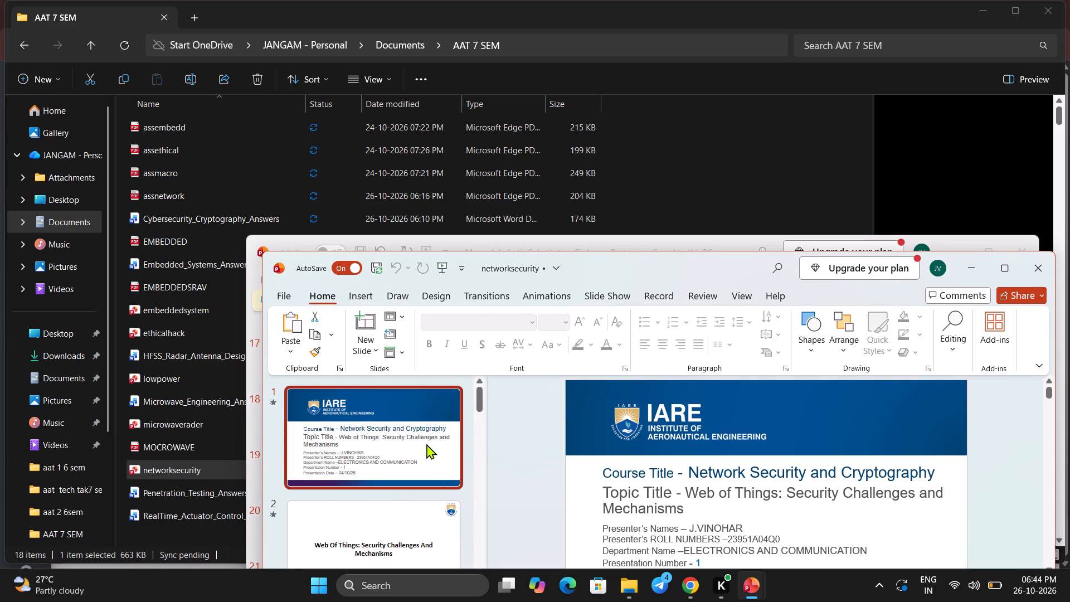
pyautogui.hotkey('ctrl', 'v')
pyautogui.scroll(1, 426, 444)
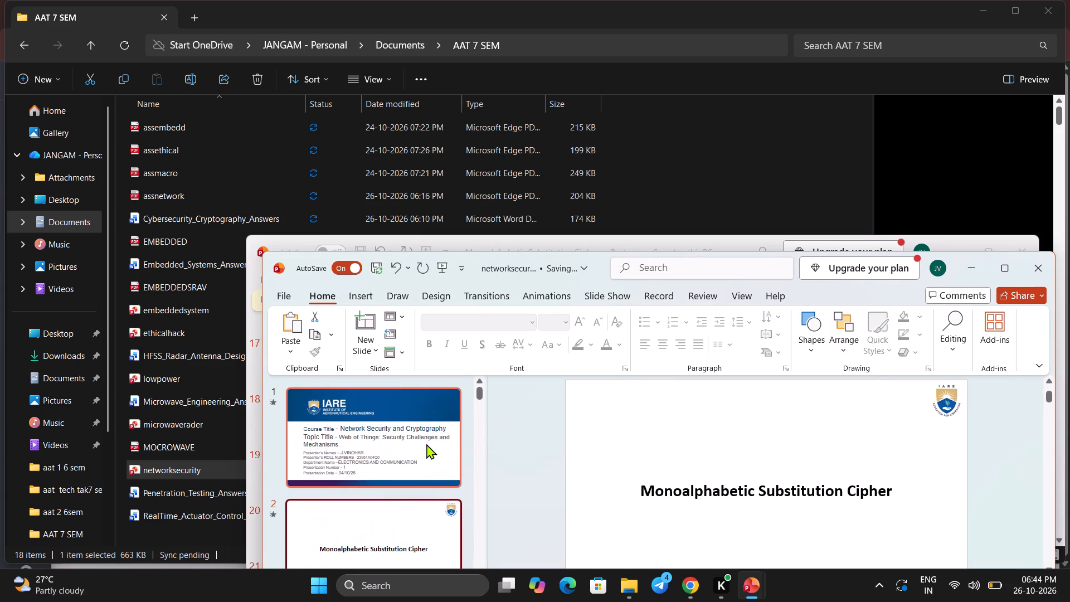
# Replace the topic title on the title slide with "Monoalphabetic Substitution Cipher", copied from slide 2's heading.
pyautogui.scroll(1, 426, 444)
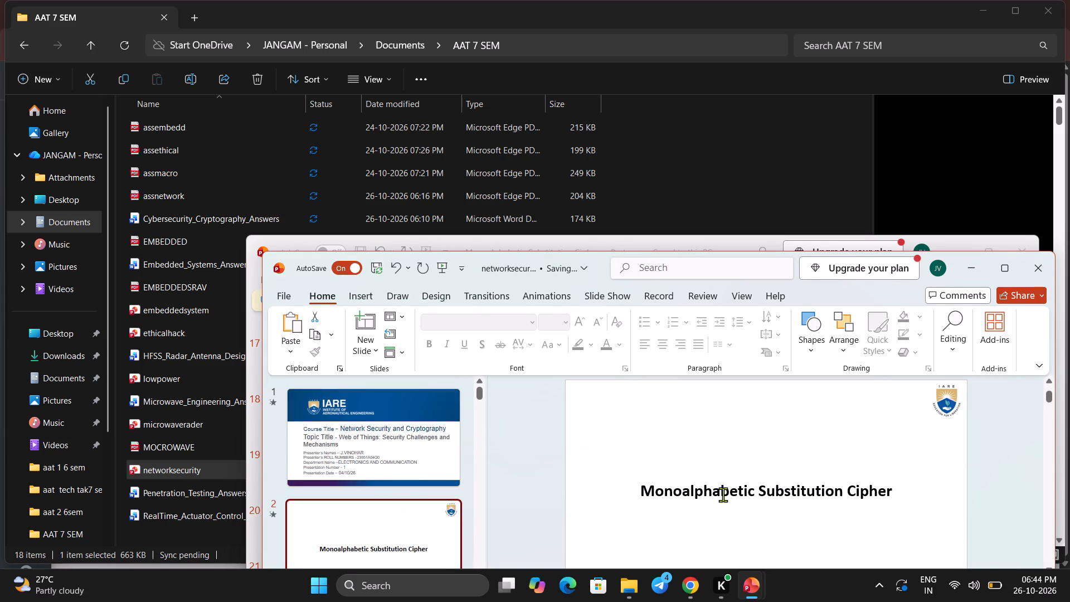
pyautogui.click(723, 494)
pyautogui.hotkey('ctrl', 'a')
pyautogui.hotkey('ctrl', 'c')
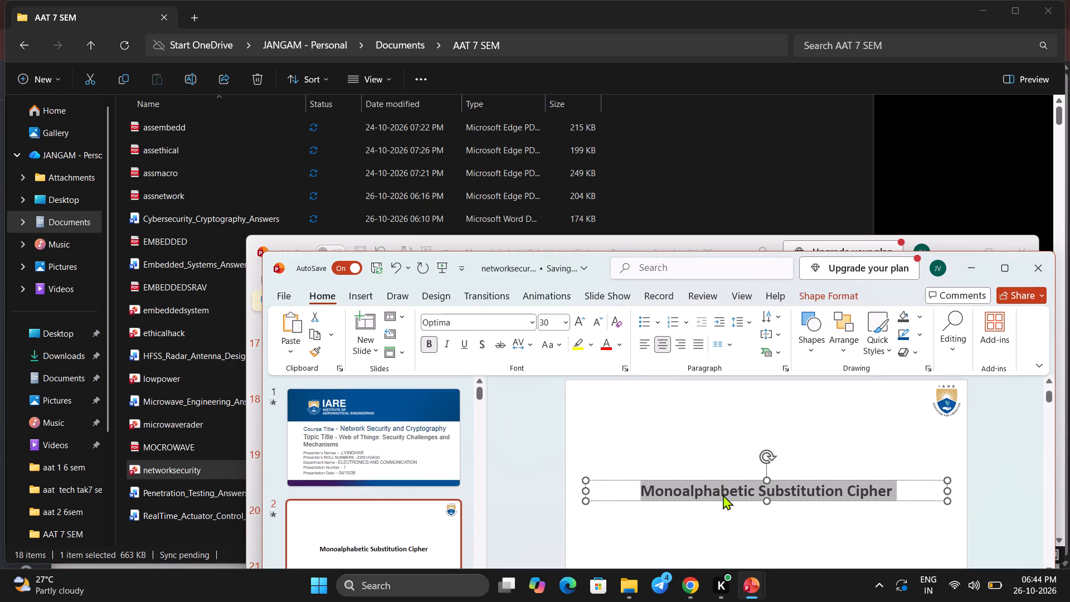
pyautogui.click(389, 424)
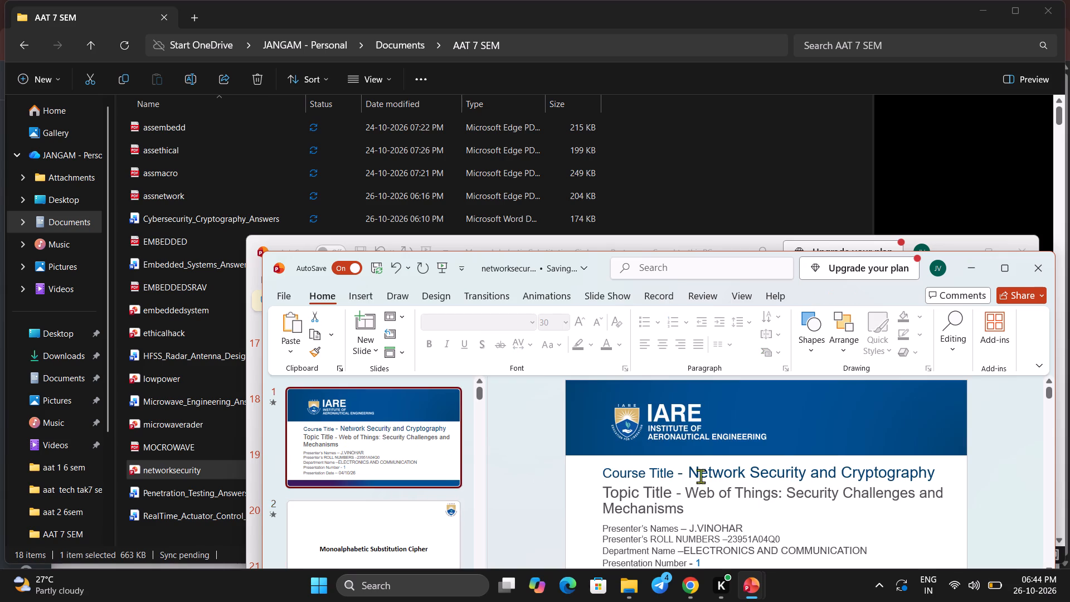
pyautogui.click(703, 502)
pyautogui.moveTo(692, 511); pyautogui.dragTo(689, 491)
pyautogui.hotkey('ctrl', 'v')
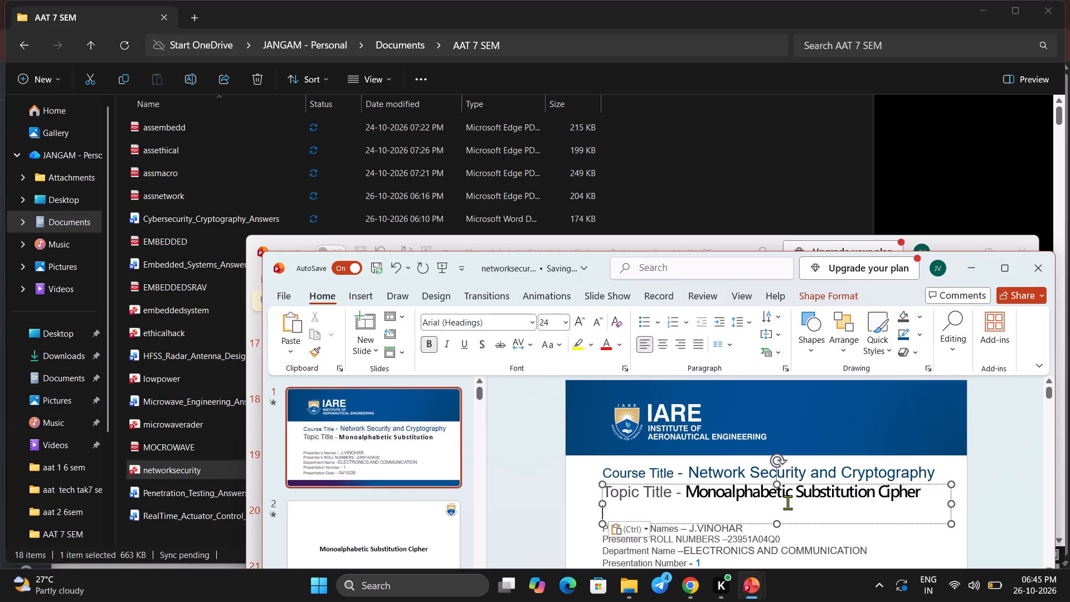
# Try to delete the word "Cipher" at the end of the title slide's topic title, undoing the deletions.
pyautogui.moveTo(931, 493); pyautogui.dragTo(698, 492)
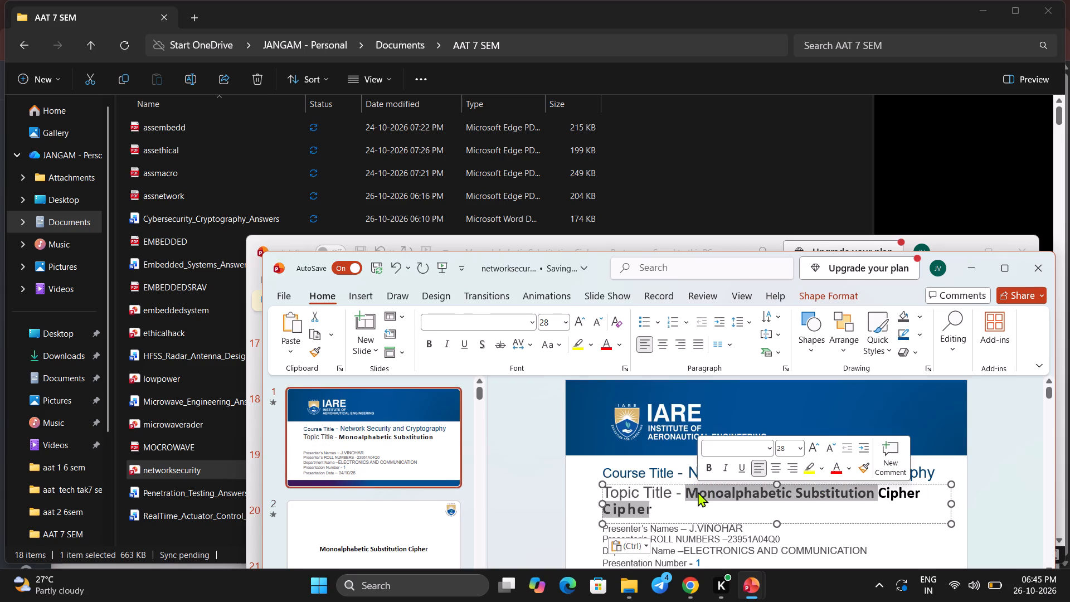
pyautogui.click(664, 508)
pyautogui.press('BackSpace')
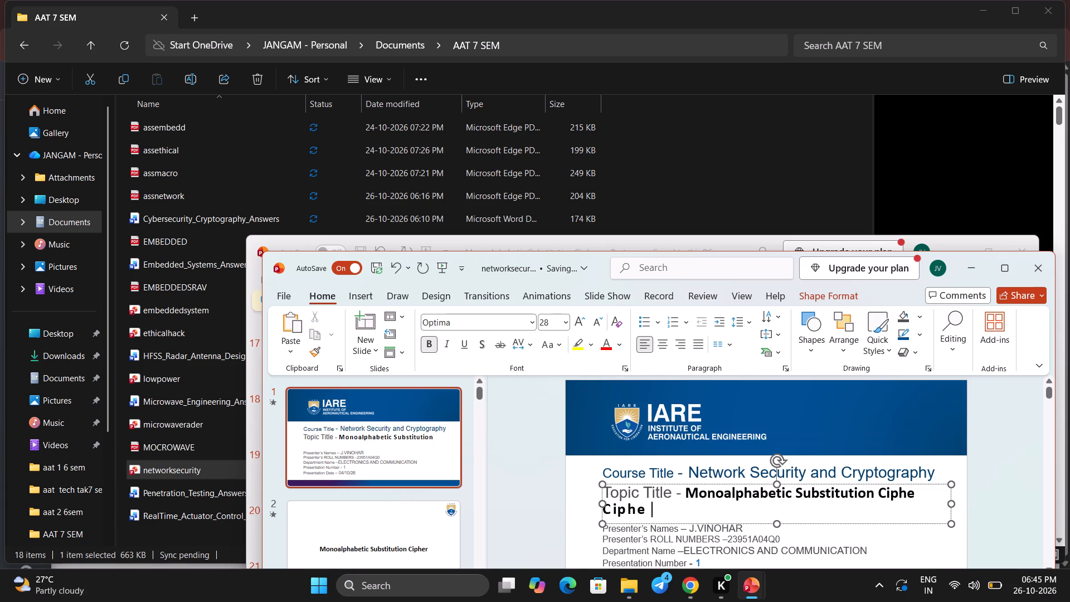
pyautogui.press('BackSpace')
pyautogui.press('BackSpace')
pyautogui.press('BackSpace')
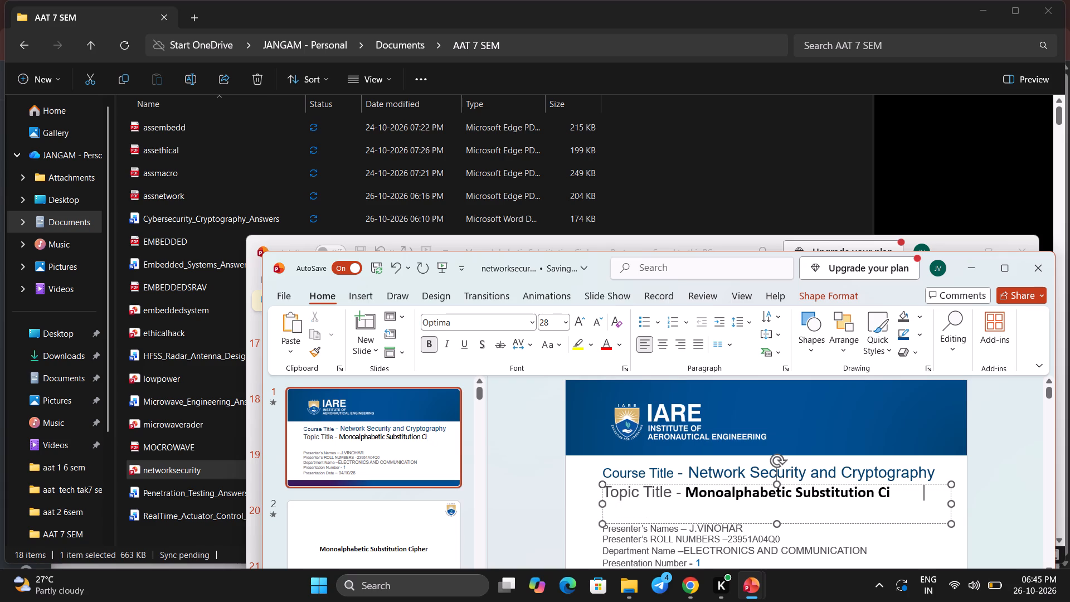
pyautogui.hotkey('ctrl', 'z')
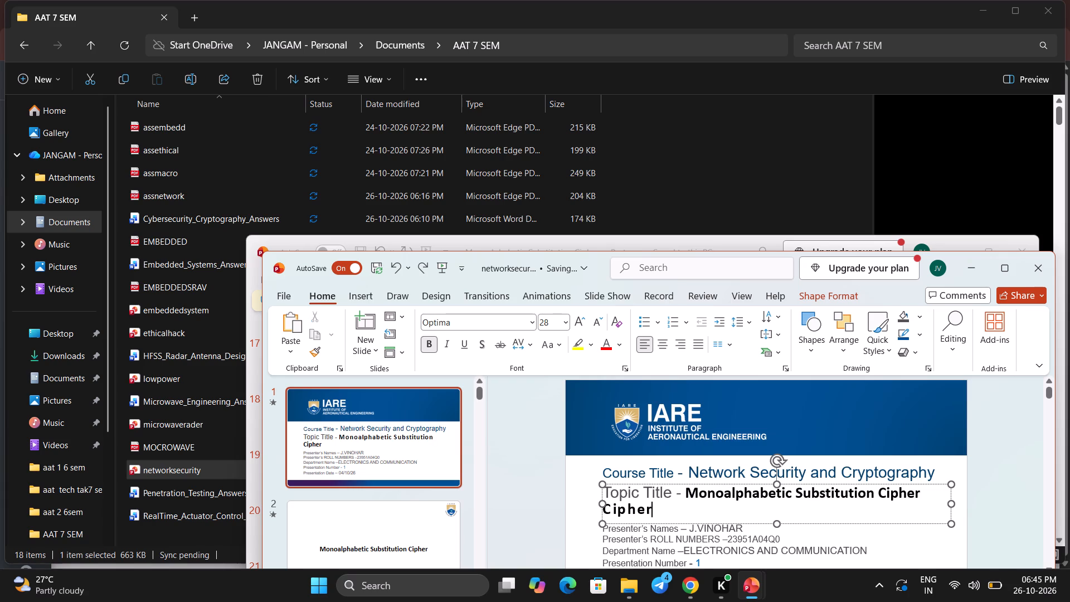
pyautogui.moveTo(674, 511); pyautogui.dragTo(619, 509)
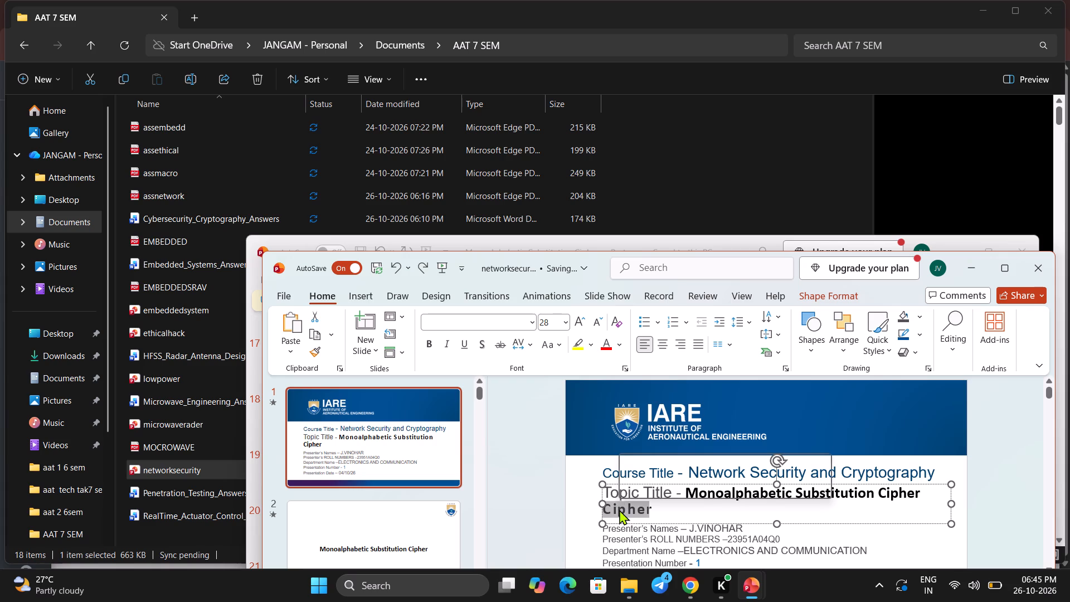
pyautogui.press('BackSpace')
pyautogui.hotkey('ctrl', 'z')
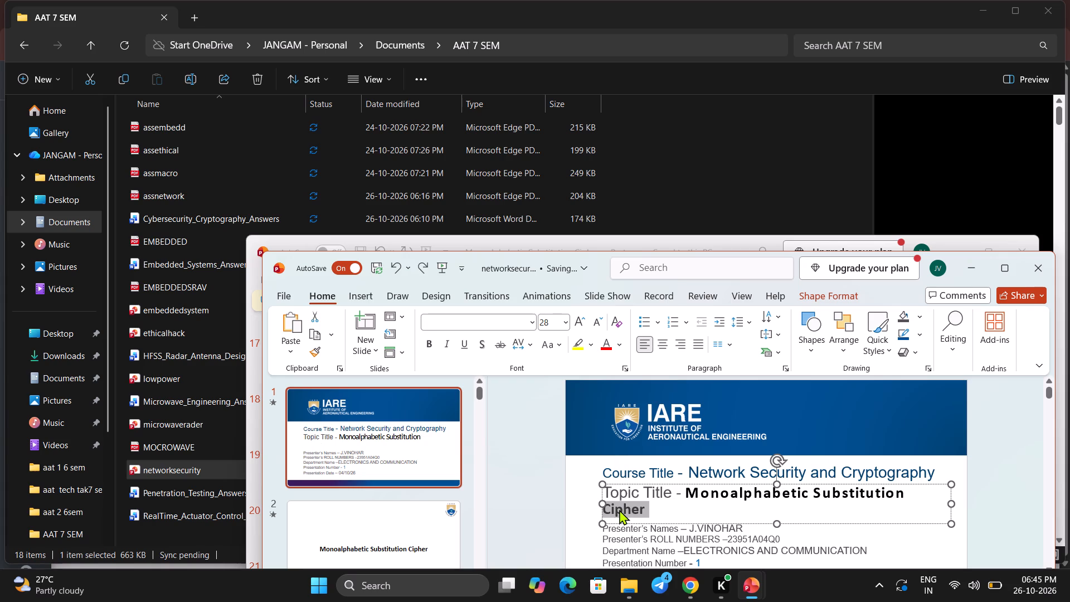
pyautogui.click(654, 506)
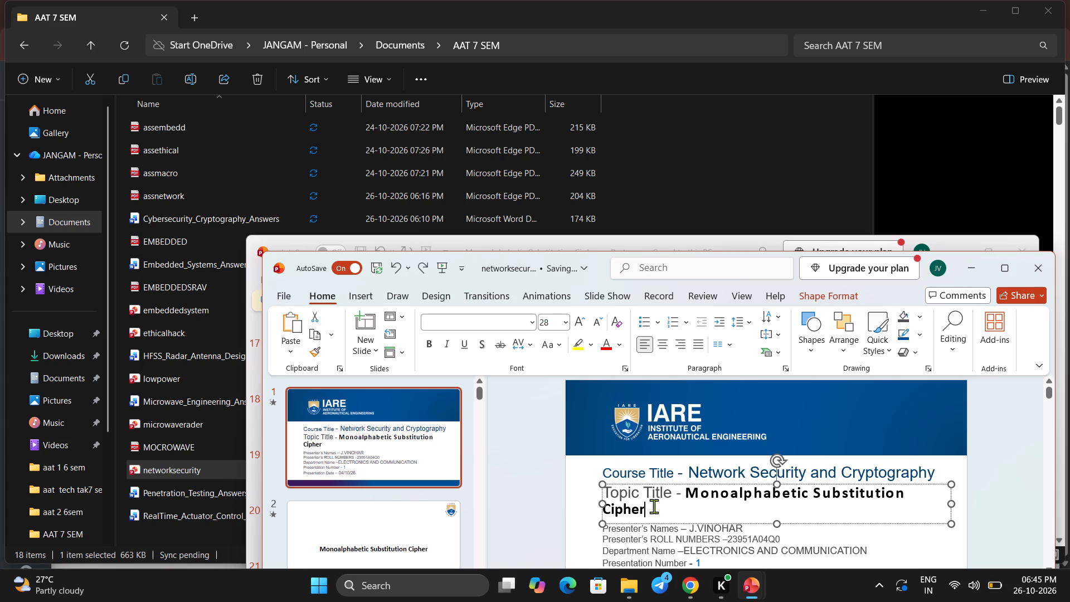
# Remove bold from the topic text "Monoalphabetic Substitution Cipher" on the title slide and set its font size to 24.
pyautogui.moveTo(685, 494); pyautogui.dragTo(679, 509)
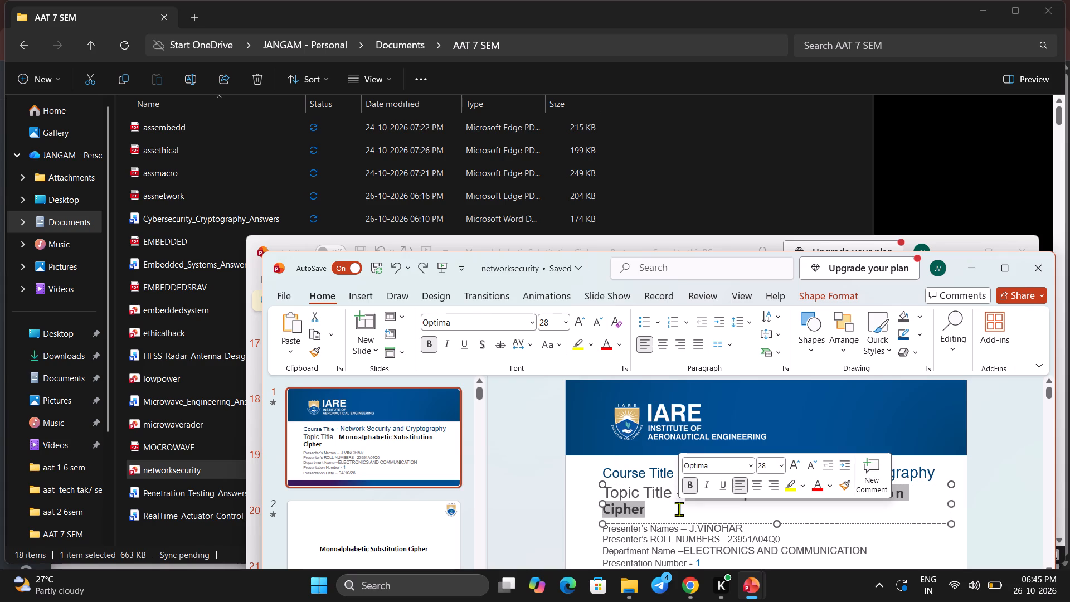
pyautogui.click(693, 489)
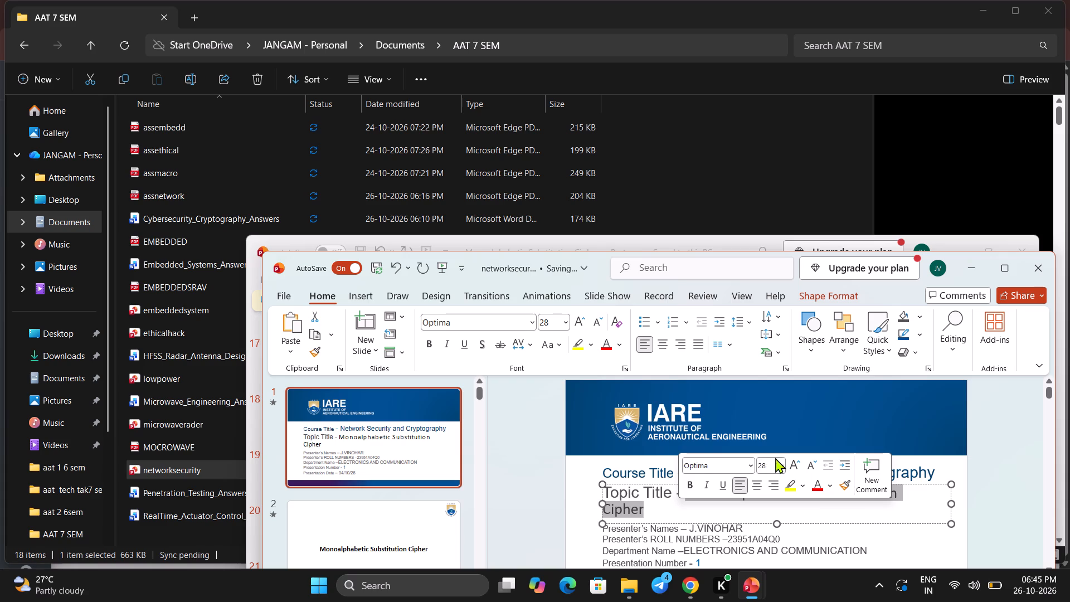
pyautogui.click(781, 464)
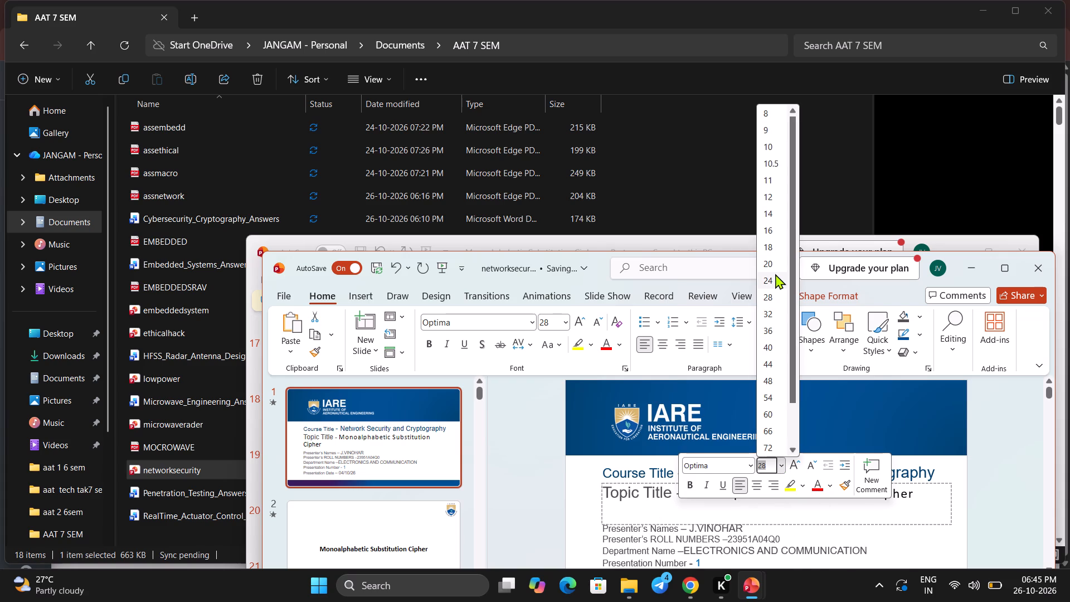
pyautogui.click(775, 280)
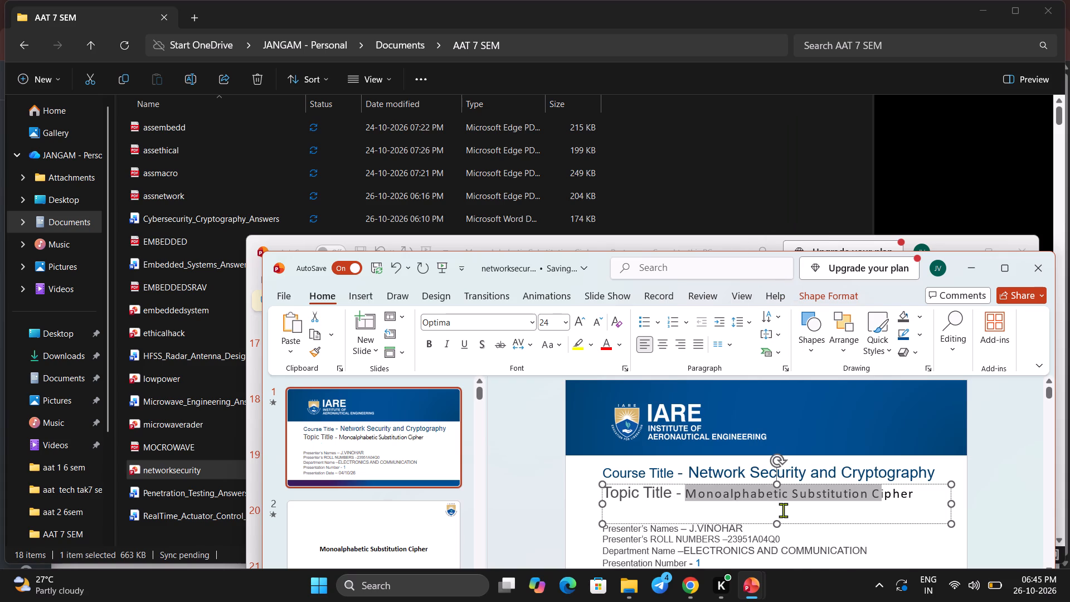
# Shorten the topic title's text box from its bottom edge to fit the single line of text.
pyautogui.click(796, 522)
pyautogui.moveTo(777, 523); pyautogui.dragTo(772, 506)
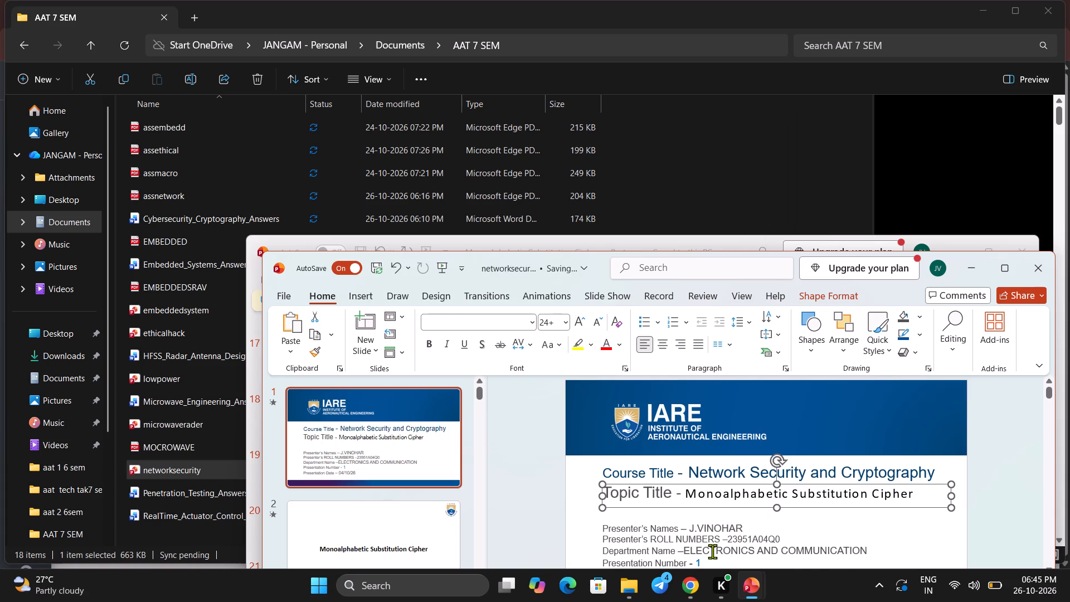
# Move the presenter details text box up so it sits just beneath the topic title.
pyautogui.click(712, 551)
pyautogui.moveTo(703, 551); pyautogui.dragTo(705, 535)
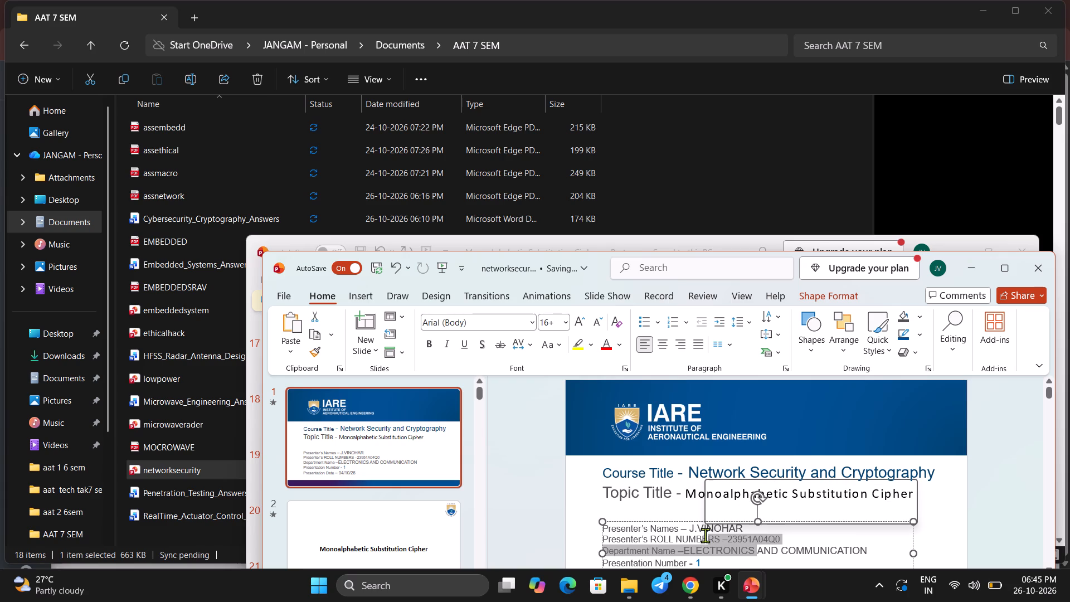
pyautogui.moveTo(694, 520); pyautogui.dragTo(694, 506)
pyautogui.click(587, 522)
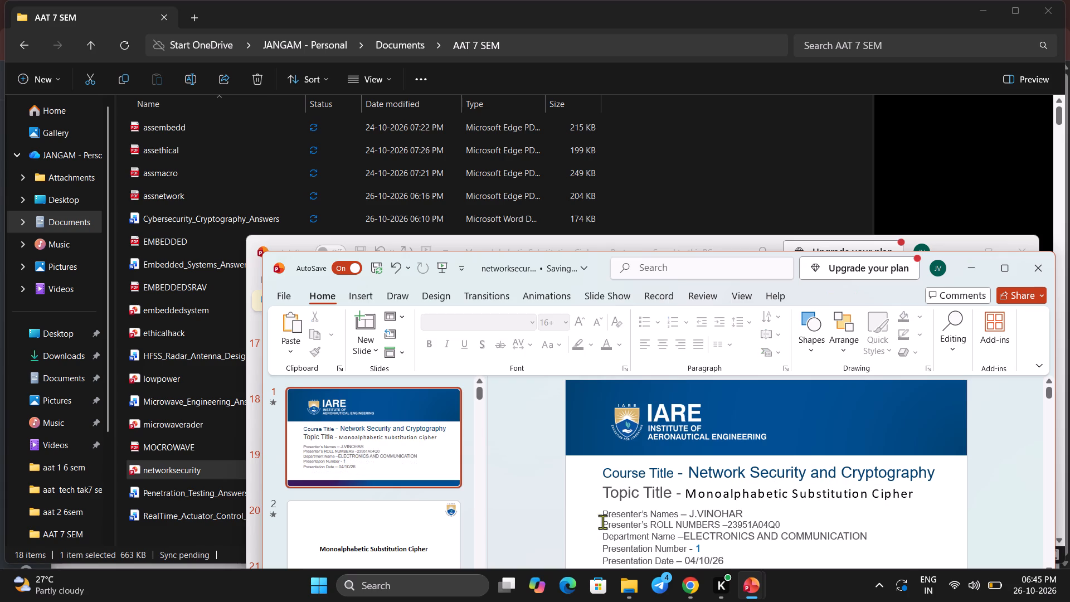